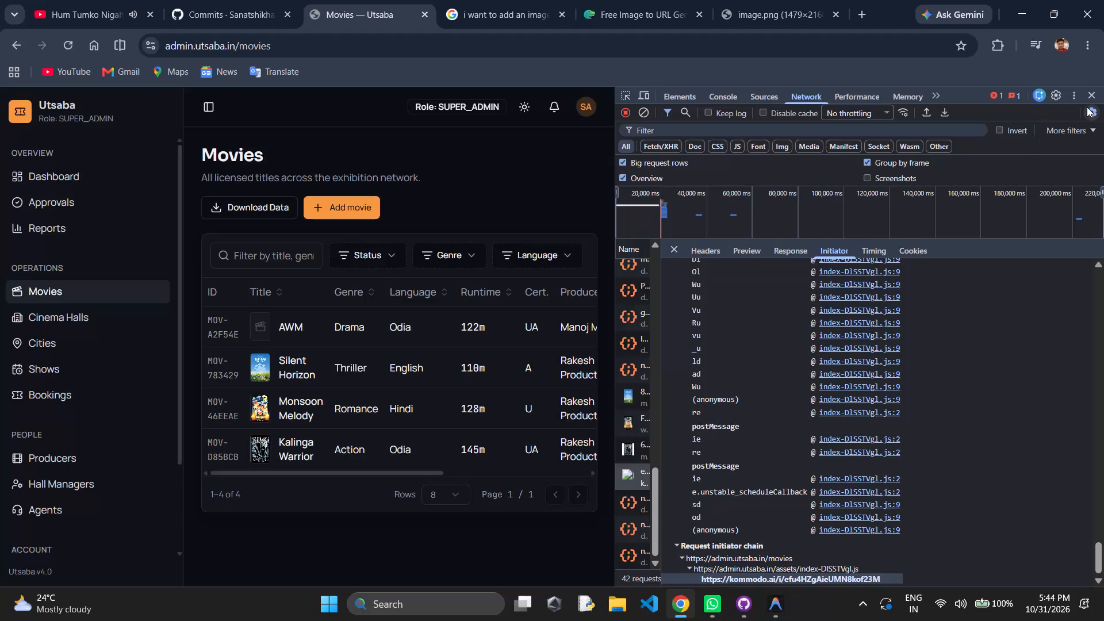
{"action": "left_click", "coordinate": [1092, 97]}
{"action": "left_click", "coordinate": [1065, 296]}
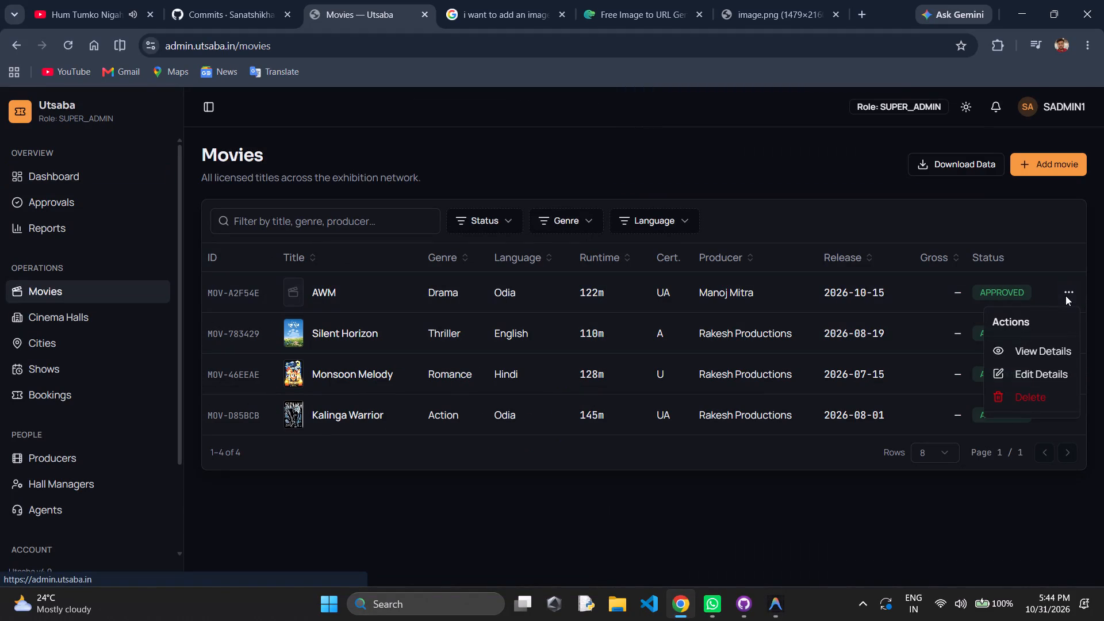
{"action": "left_click", "coordinate": [1025, 366]}
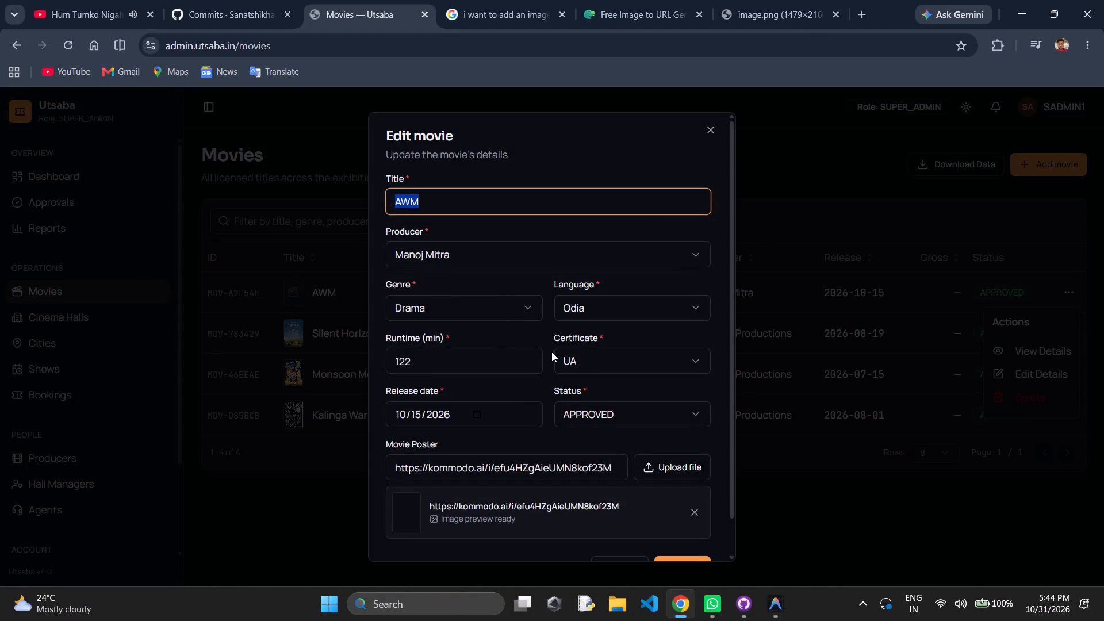
{"action": "triple_click", "coordinate": [528, 477]}
{"action": "key", "text": "ctrl+v"}
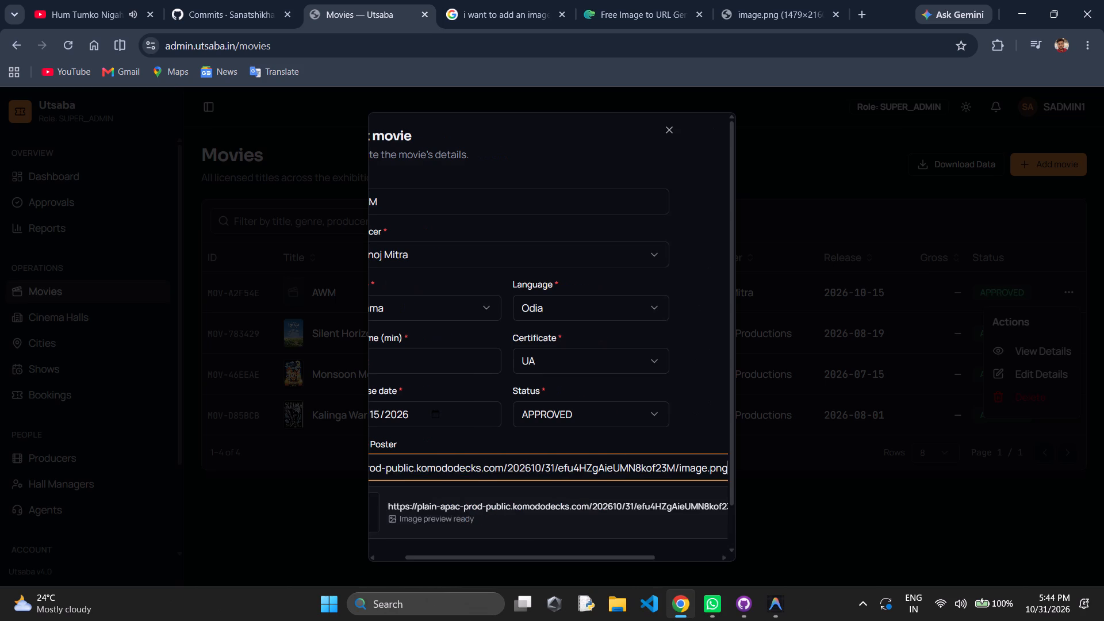
{"action": "scroll", "coordinate": [493, 465], "scroll_direction": "right", "scroll_amount": 6}
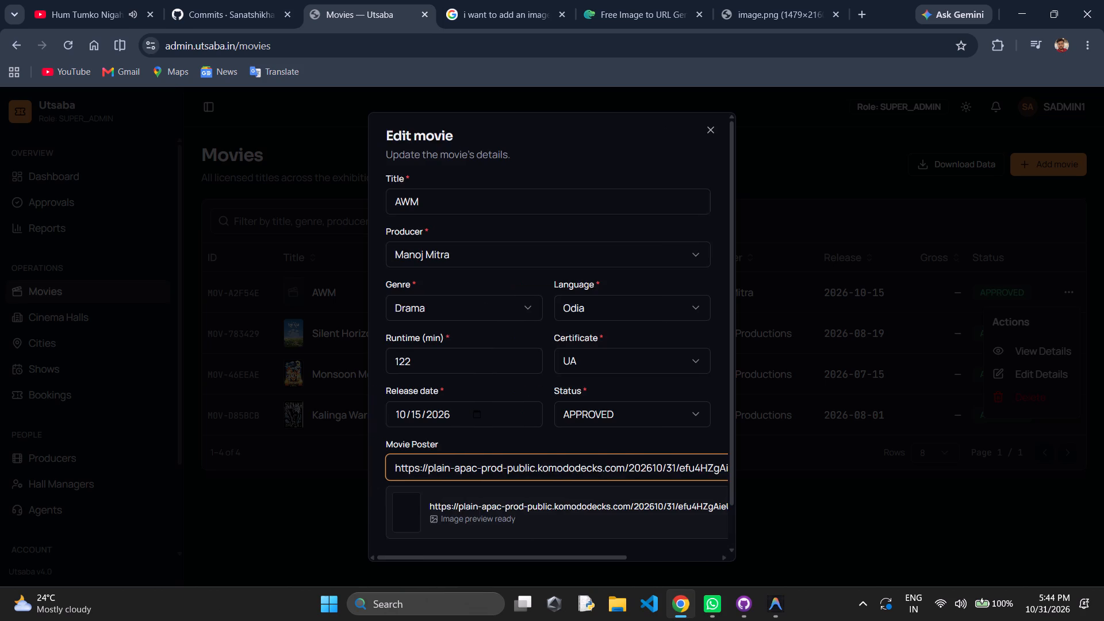
{"action": "scroll", "coordinate": [493, 465], "scroll_direction": "right", "scroll_amount": 2}
{"action": "scroll", "coordinate": [493, 465], "scroll_direction": "down", "scroll_amount": 1}
{"action": "scroll", "coordinate": [493, 465], "scroll_direction": "left", "scroll_amount": 5}
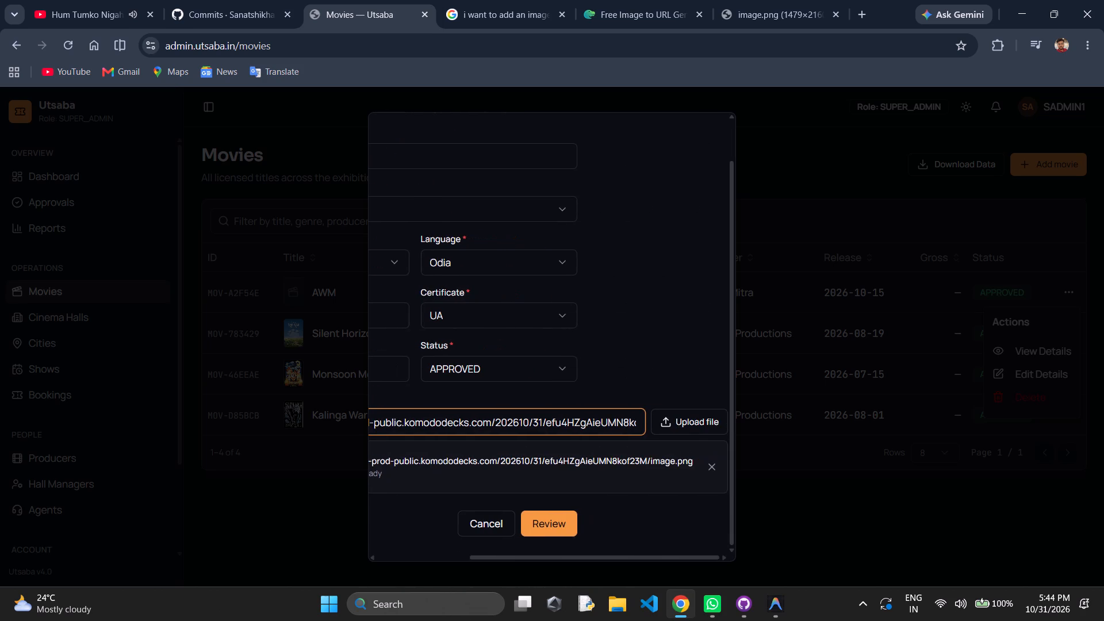
{"action": "scroll", "coordinate": [493, 465], "scroll_direction": "right", "scroll_amount": 7}
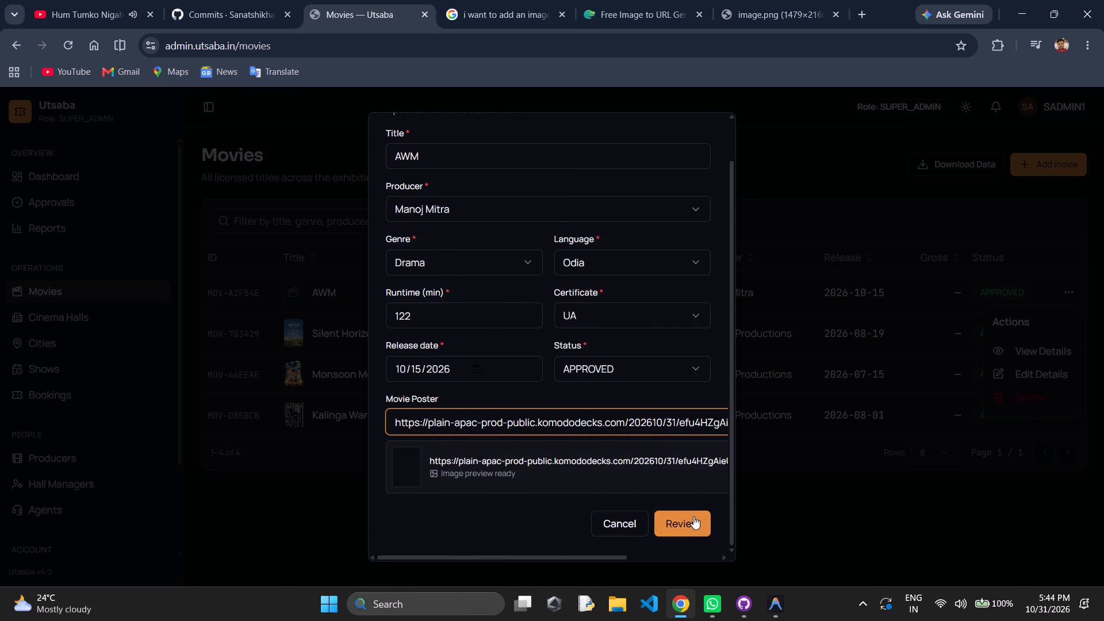
{"action": "left_click", "coordinate": [693, 516]}
{"action": "left_click", "coordinate": [681, 514]}
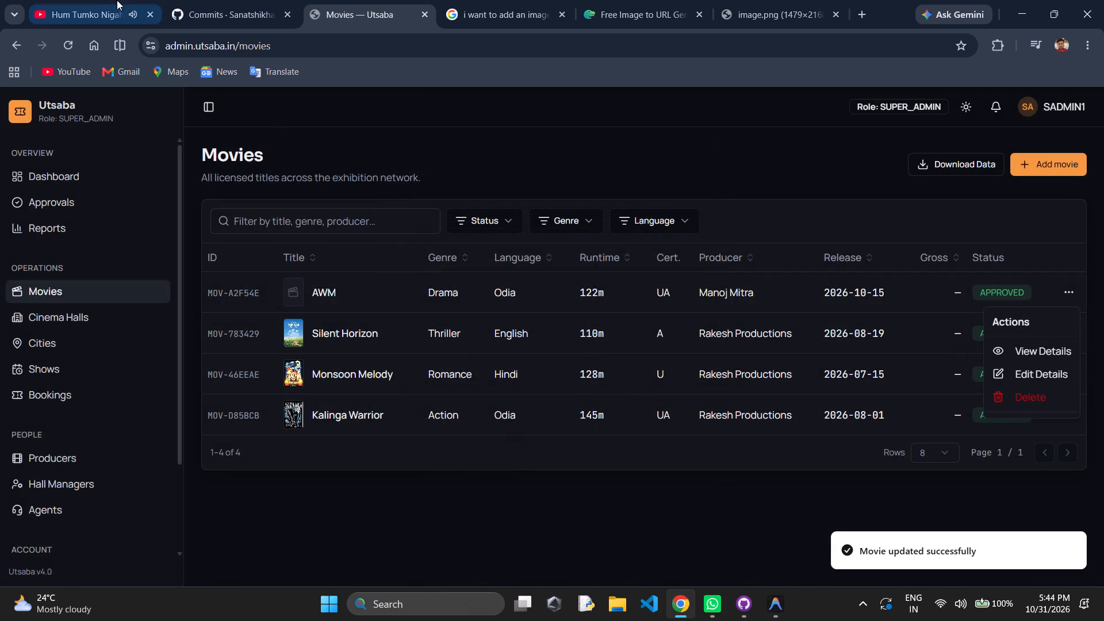
Reload the Movies page to check AWM's poster thumbnail.
{"action": "left_click", "coordinate": [62, 53]}
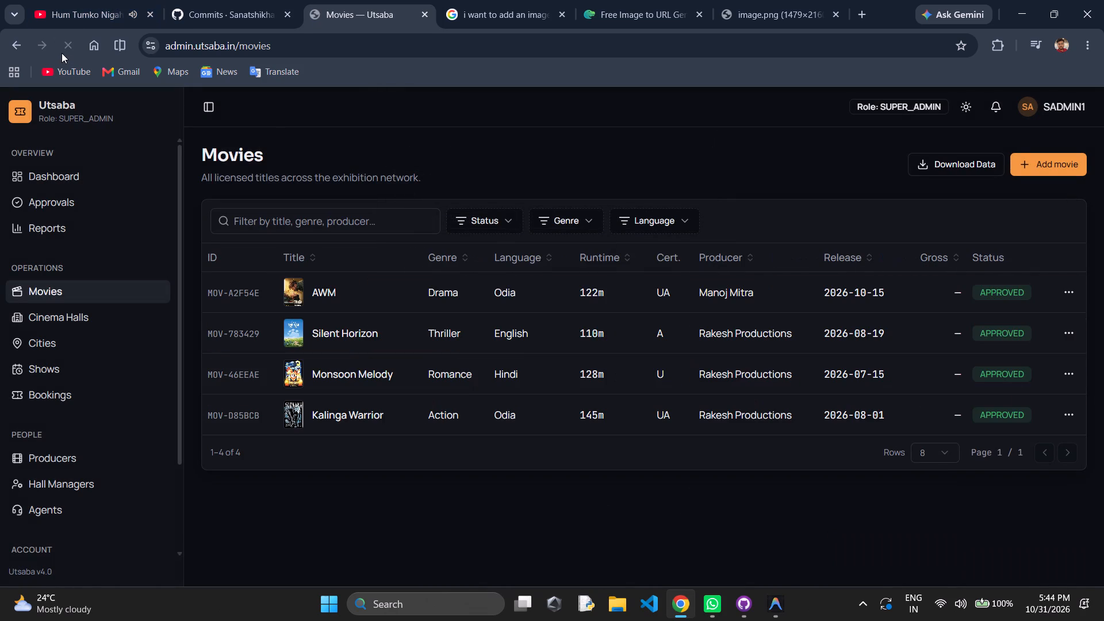
{"action": "left_click", "coordinate": [562, 474]}
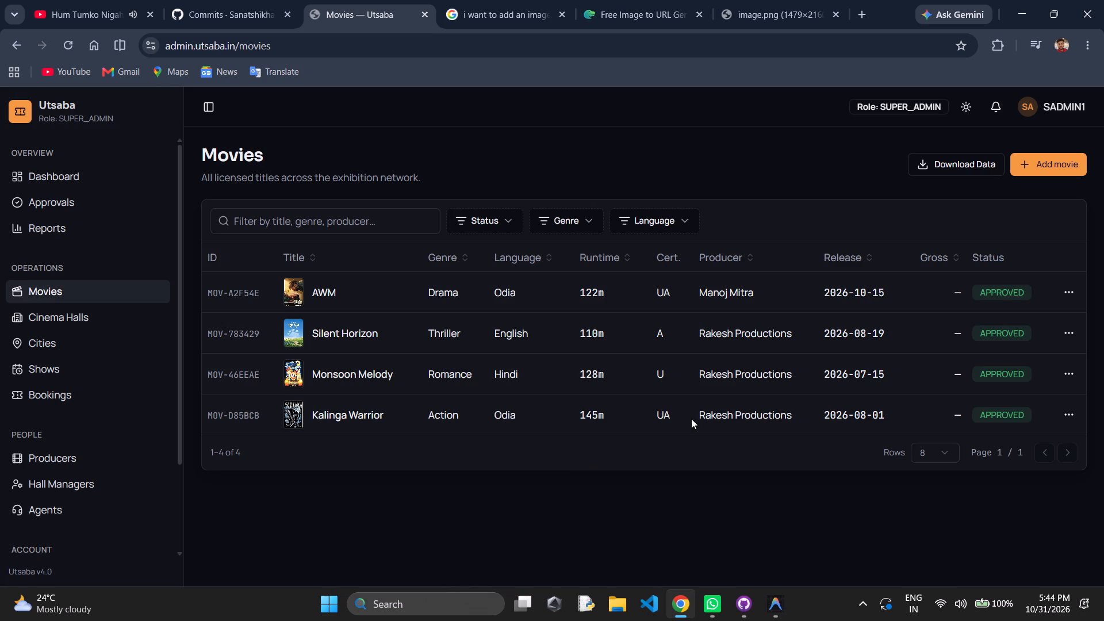
Start a new movie entry titled AWM, using the same direct komododecks.com image.png URL as its poster.
{"action": "left_click", "coordinate": [1056, 165]}
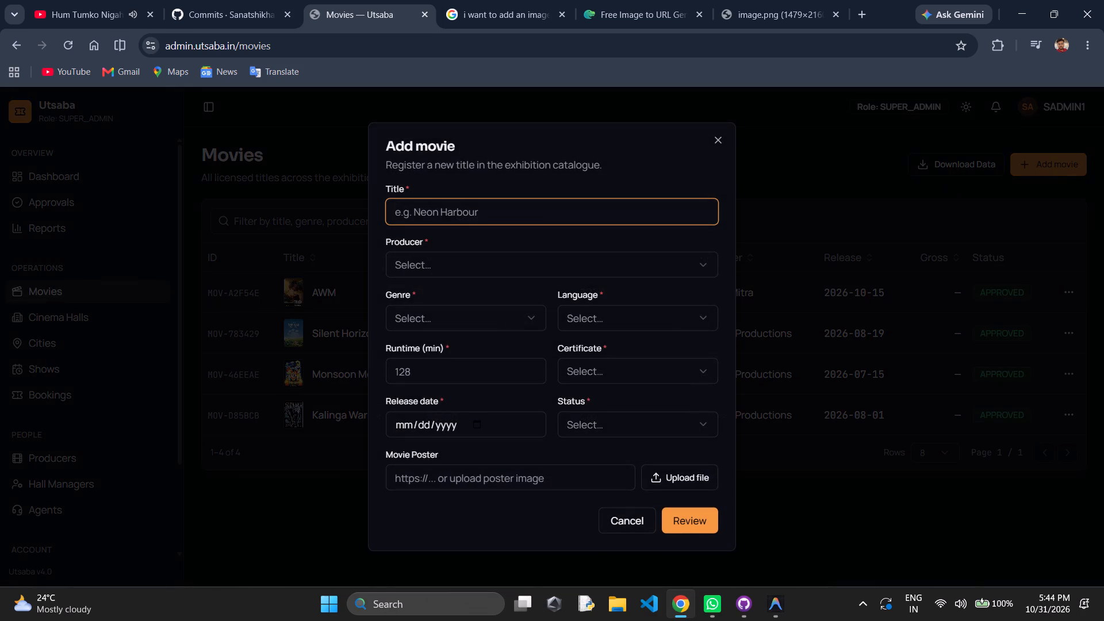
{"action": "left_click", "coordinate": [630, 218]}
{"action": "type", "text": "AWM"}
{"action": "left_click", "coordinate": [578, 476]}
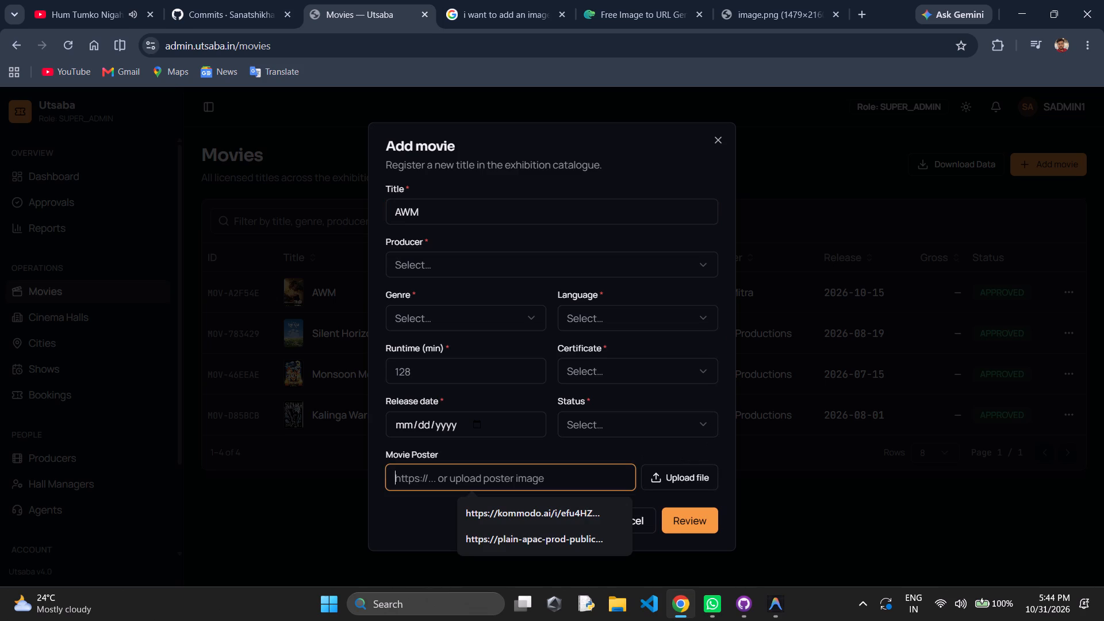
{"action": "key", "text": "ctrl+v"}
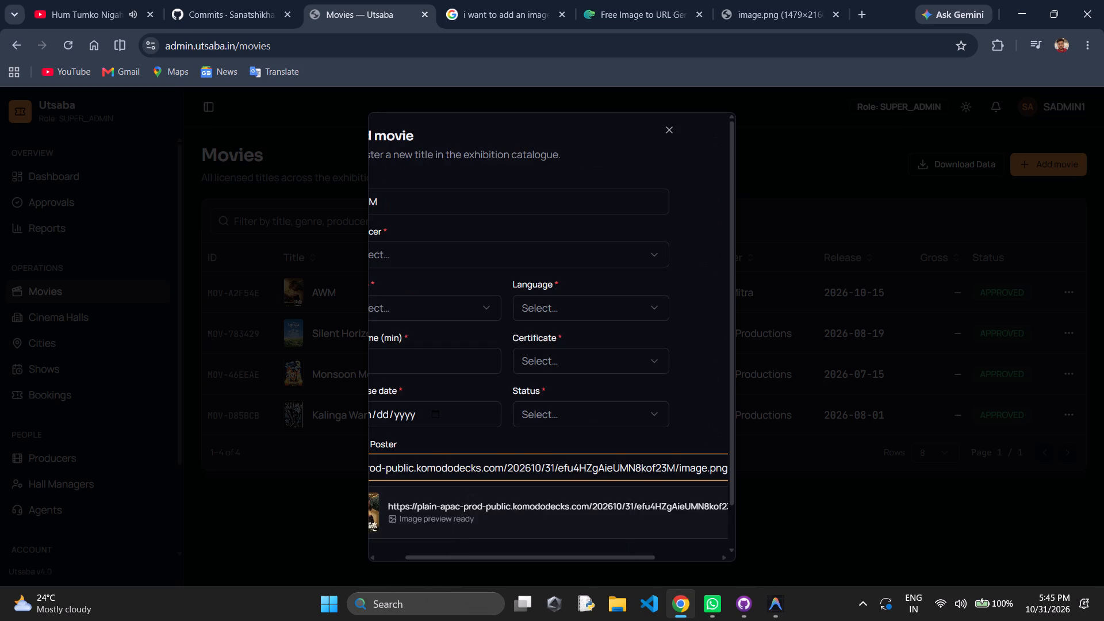
{"action": "scroll", "coordinate": [578, 476], "scroll_direction": "right", "scroll_amount": 12}
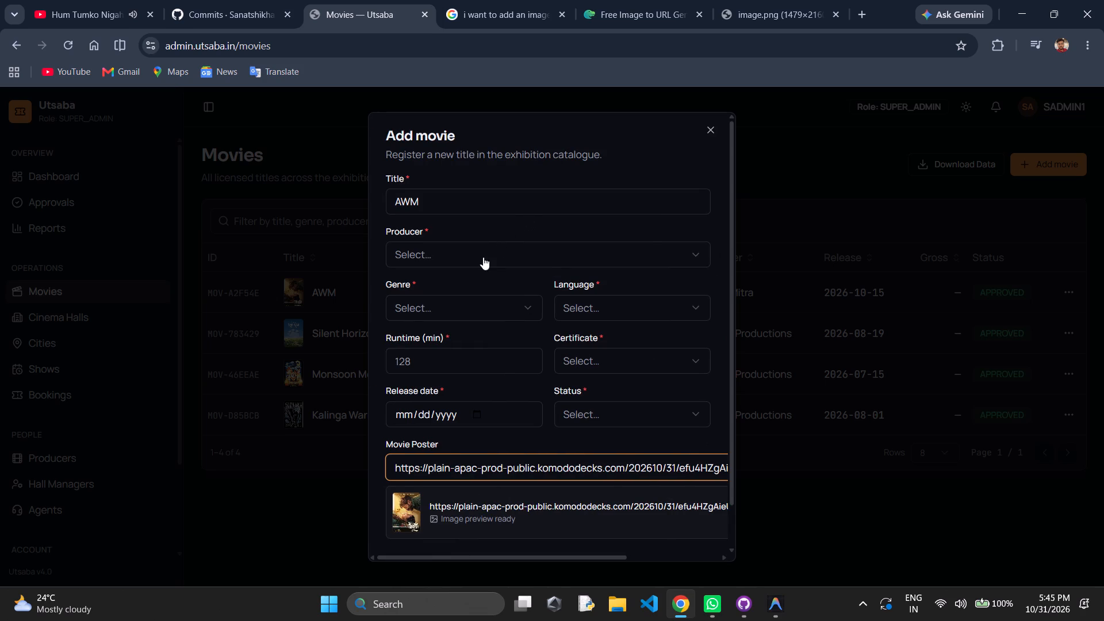
Assign the existing AWM entry's producer to the new movie, with genre Drama, language Hindi, runtime 122 minutes and certificate UA.
{"action": "left_click", "coordinate": [483, 257]}
{"action": "left_click", "coordinate": [436, 351]}
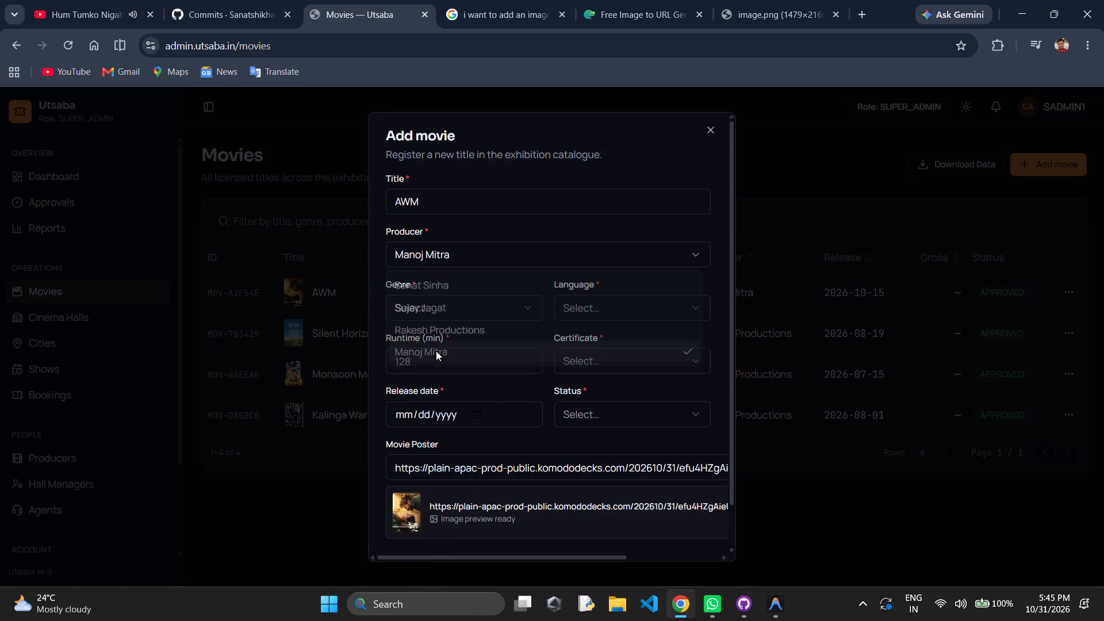
{"action": "left_click", "coordinate": [478, 302]}
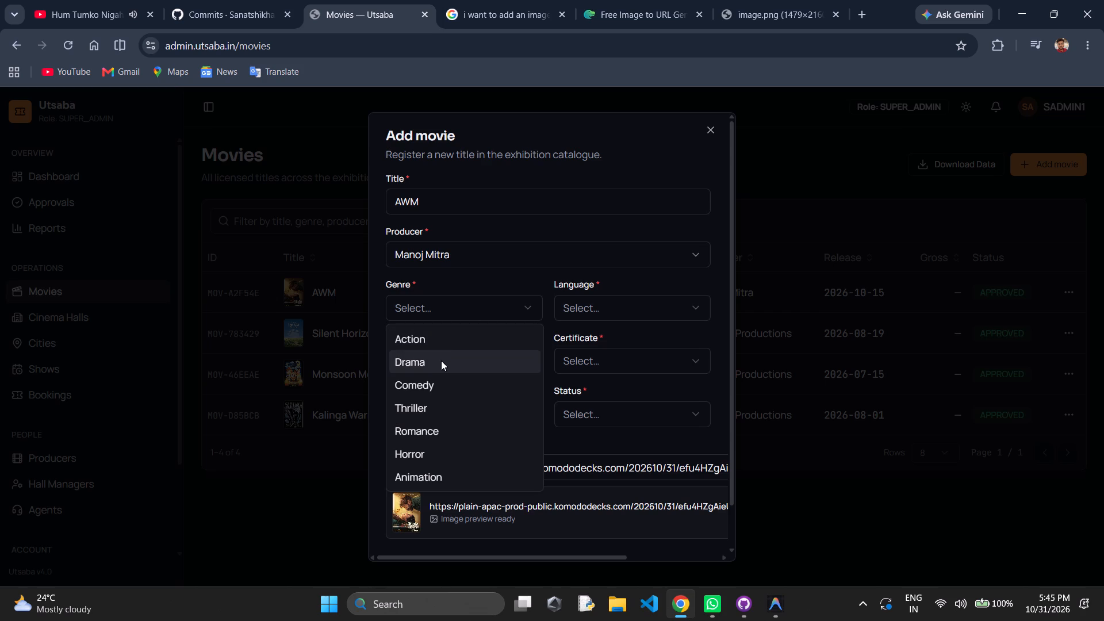
{"action": "left_click", "coordinate": [441, 361]}
{"action": "left_click", "coordinate": [585, 311]}
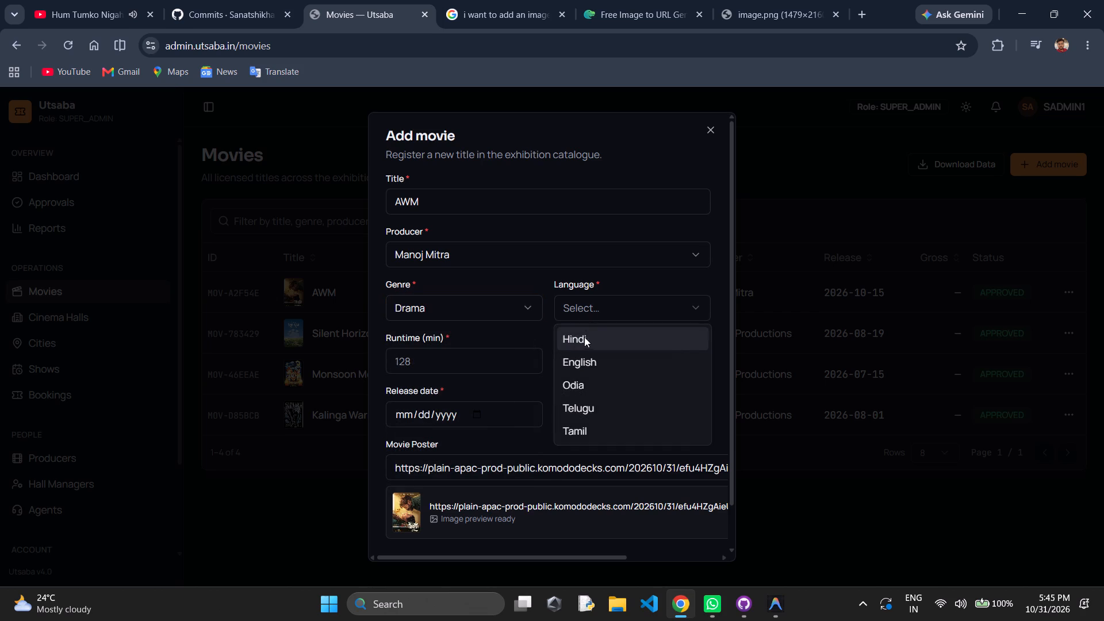
{"action": "left_click", "coordinate": [582, 338]}
{"action": "left_click", "coordinate": [497, 368]}
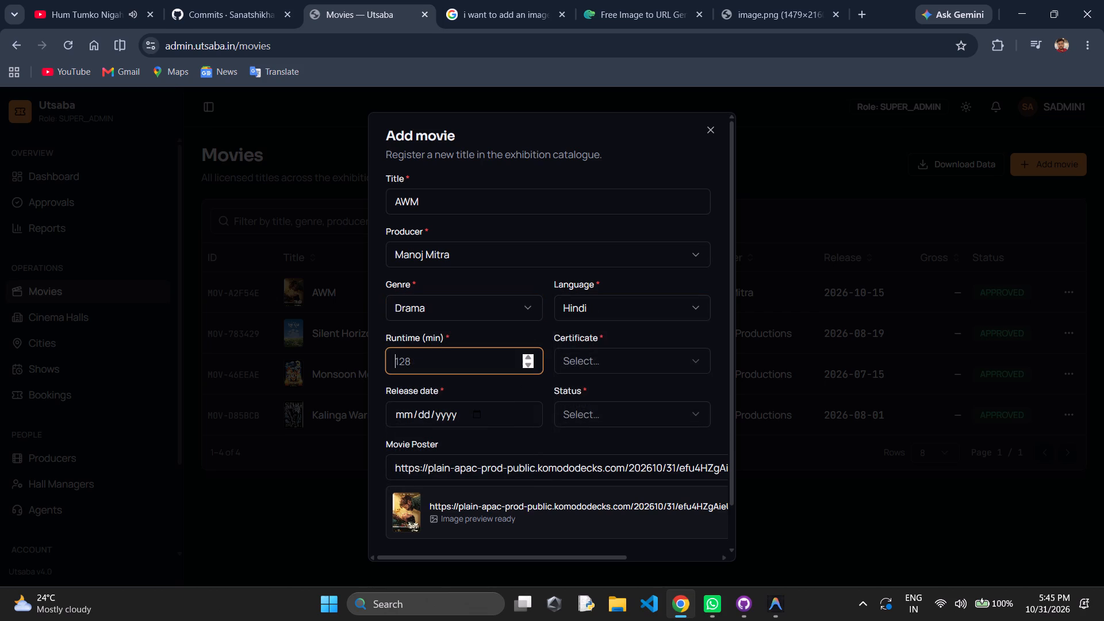
{"action": "type", "text": "122"}
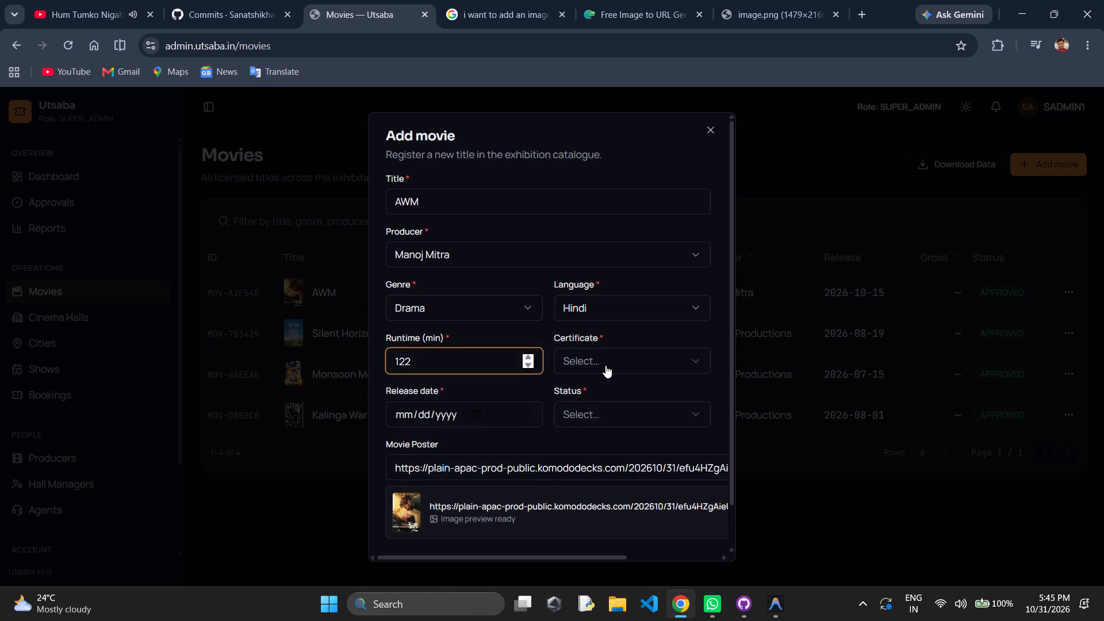
{"action": "left_click", "coordinate": [606, 362]}
{"action": "left_click", "coordinate": [576, 414]}
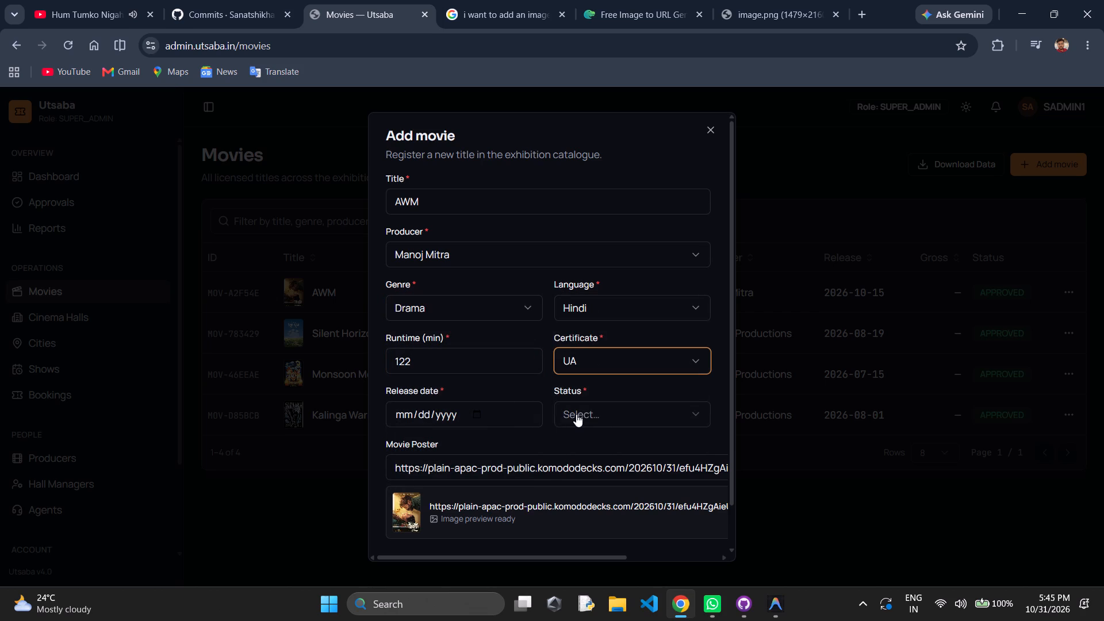
Set the new movie's release date to 10/15/2026 and its status to APPROVED.
{"action": "left_click", "coordinate": [520, 416]}
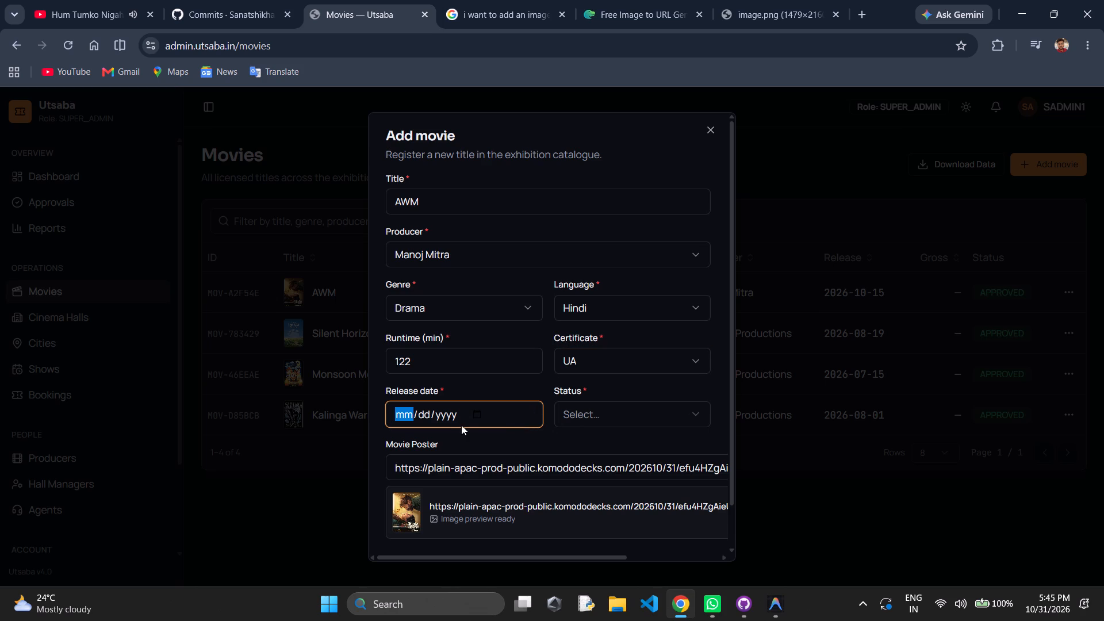
{"action": "left_click", "coordinate": [461, 421]}
{"action": "left_click", "coordinate": [469, 411]}
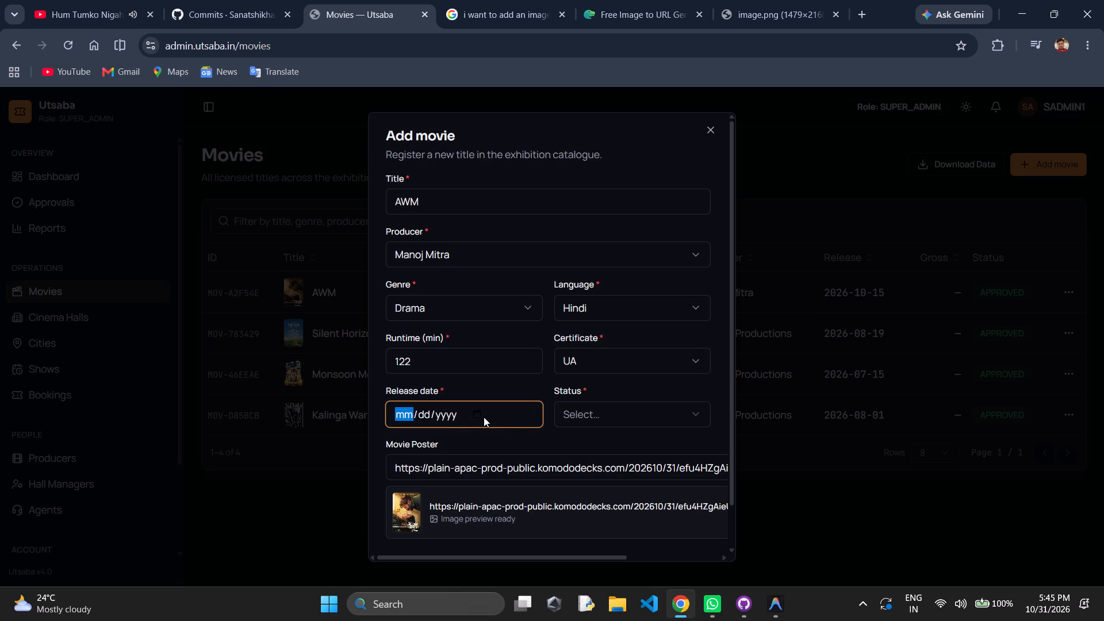
{"action": "left_click", "coordinate": [484, 417]}
{"action": "double_click", "coordinate": [473, 410]}
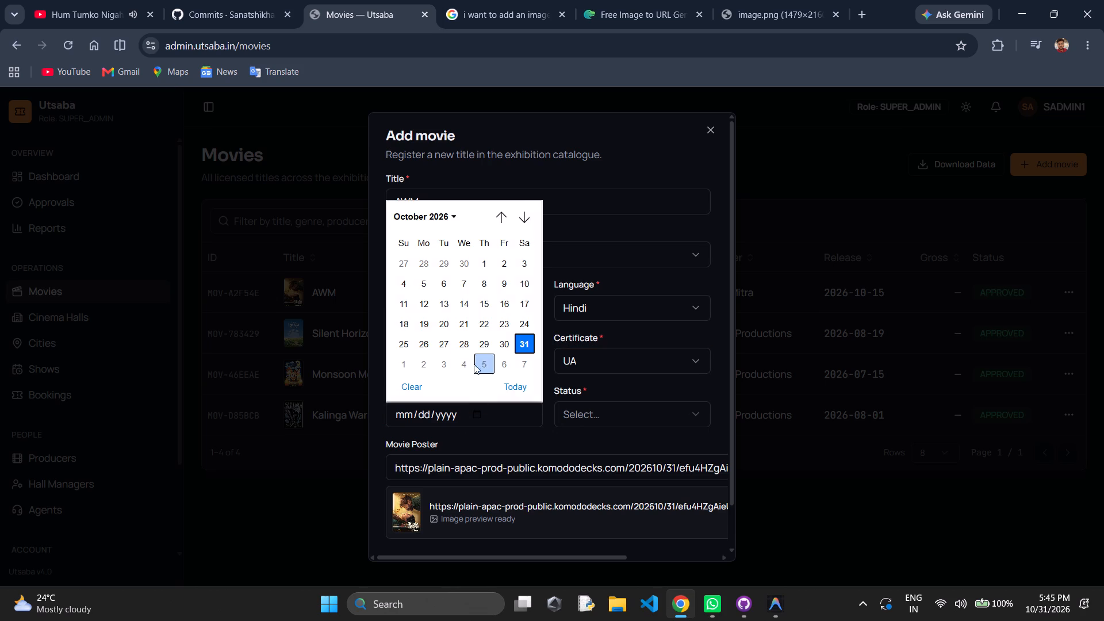
{"action": "left_click", "coordinate": [480, 300]}
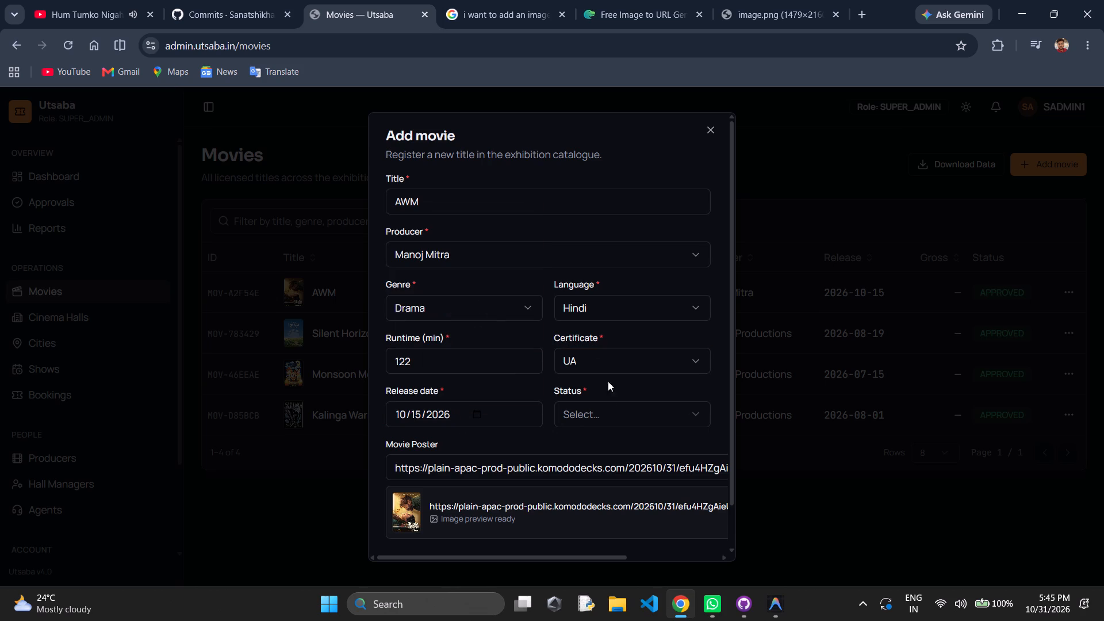
{"action": "left_click", "coordinate": [601, 403]}
{"action": "left_click", "coordinate": [588, 495]}
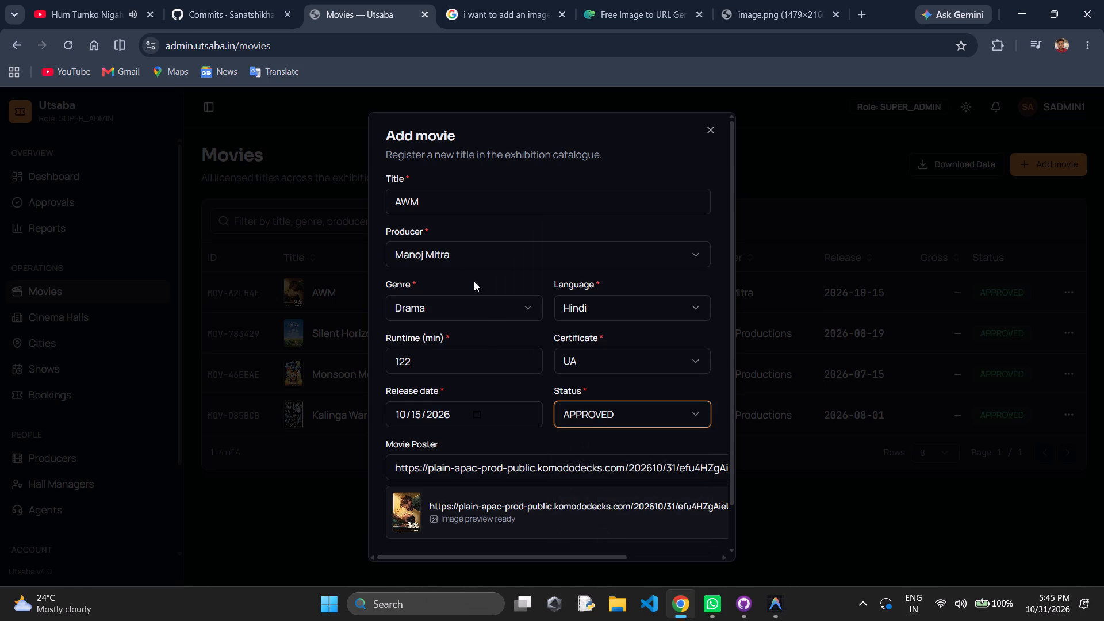
Extend the new movie's title to AWM(HINDI), then review and submit the entry.
{"action": "left_click", "coordinate": [422, 197]}
{"action": "type", "text": "()"}
{"action": "key", "text": "Left"}
{"action": "type", "text": "HINDI"}
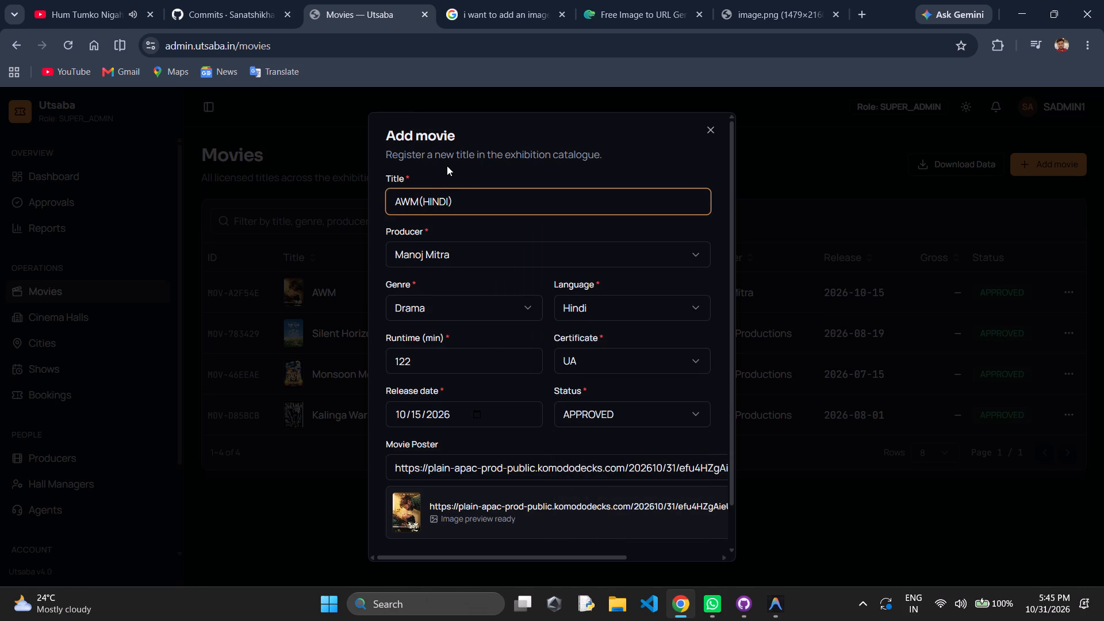
{"action": "scroll", "coordinate": [465, 180], "scroll_direction": "down", "scroll_amount": 4}
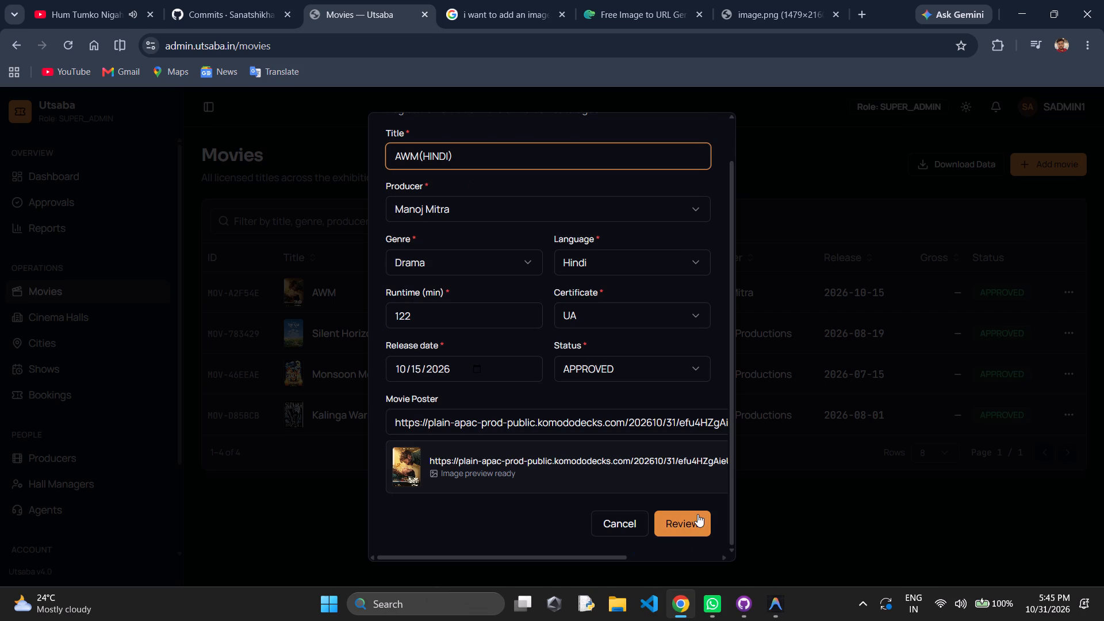
{"action": "left_click", "coordinate": [697, 514]}
{"action": "left_click", "coordinate": [702, 514]}
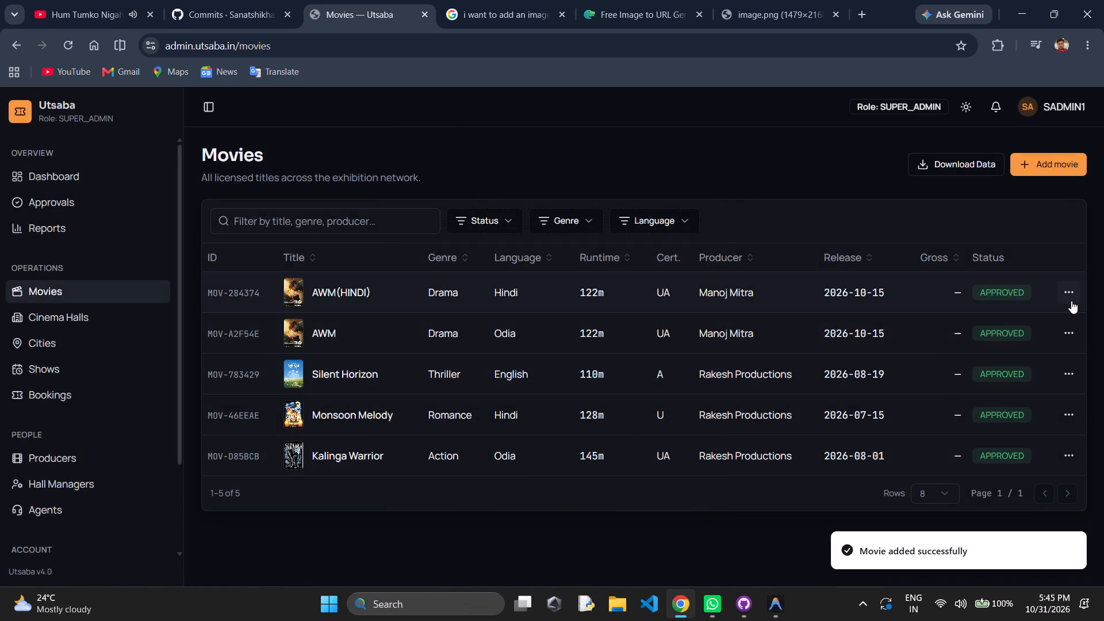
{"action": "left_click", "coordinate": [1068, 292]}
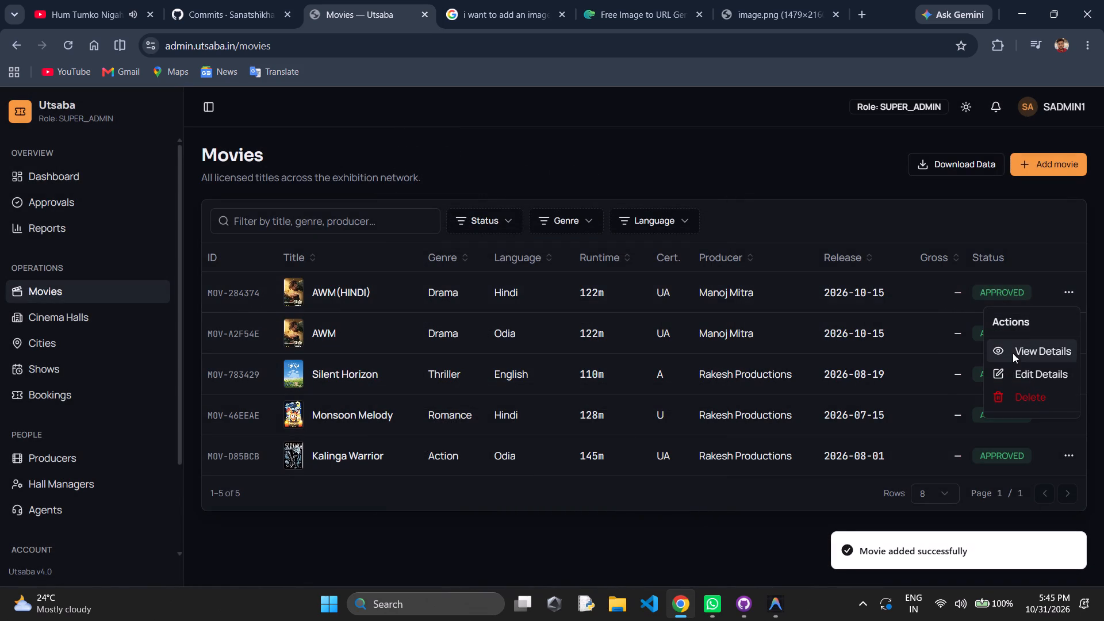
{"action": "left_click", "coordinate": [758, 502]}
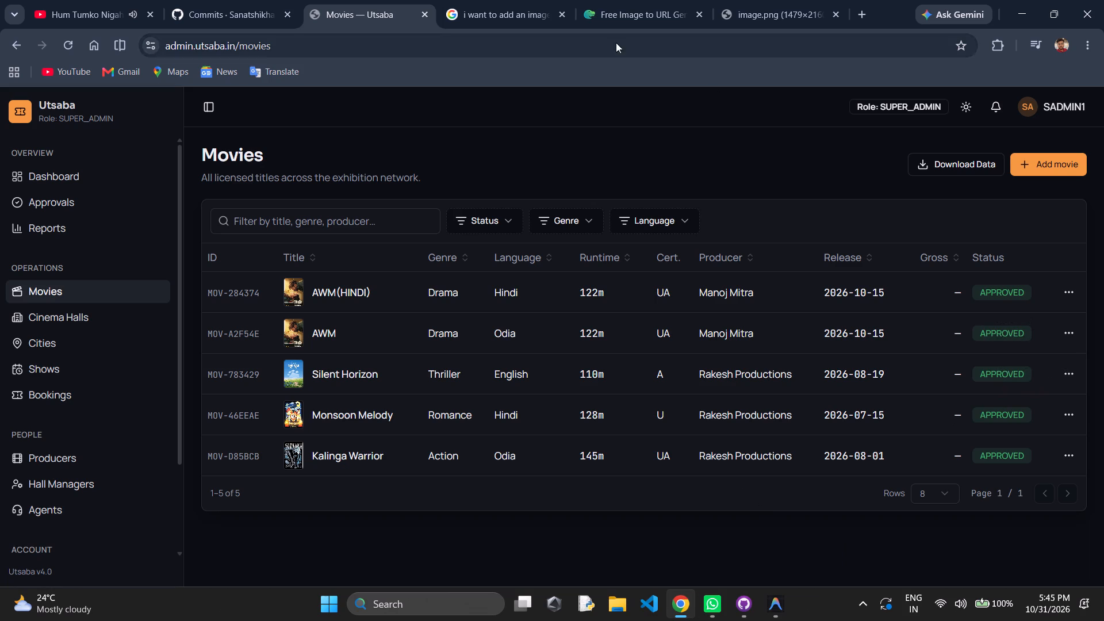
Close the direct poster image, the Kommodo Image to URL page and the Google search page, returning to the Movies list.
{"action": "left_click", "coordinate": [796, 0]}
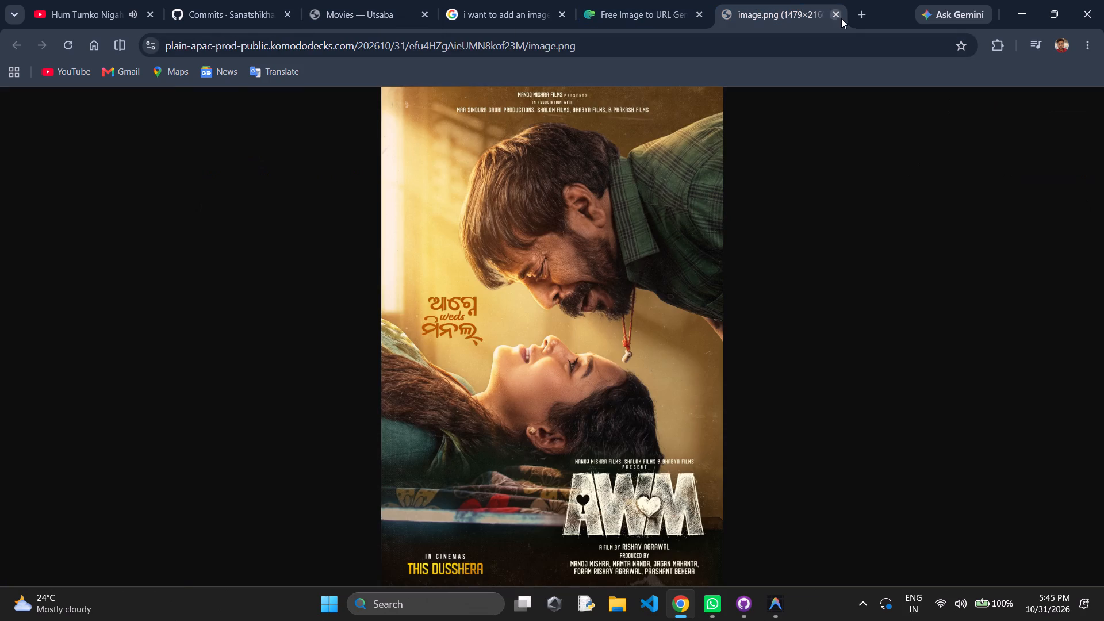
{"action": "left_click", "coordinate": [837, 14]}
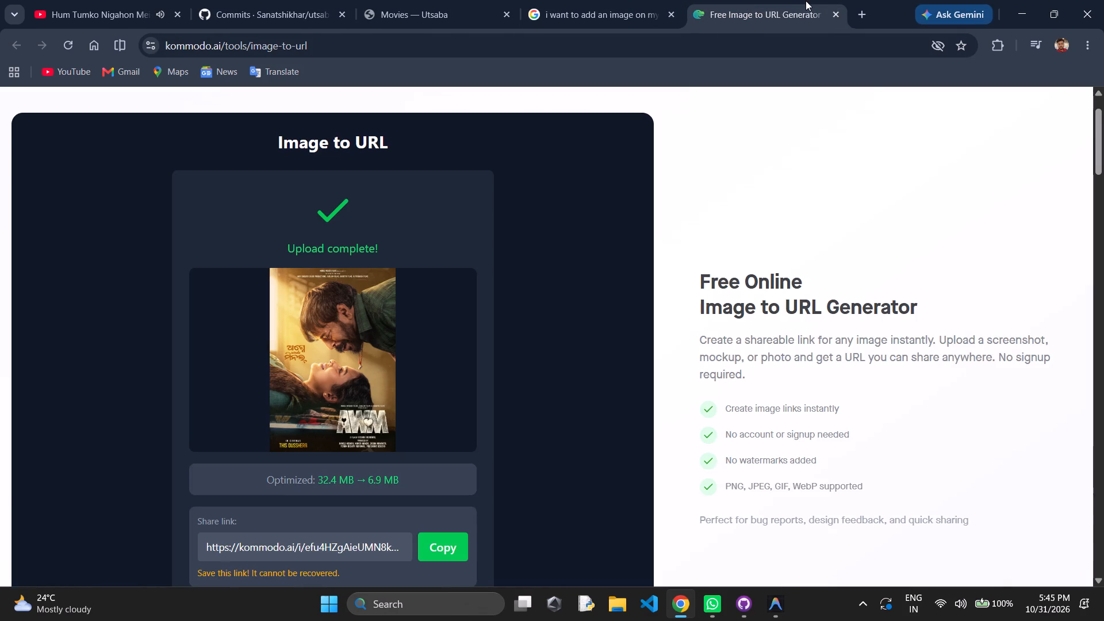
{"action": "left_click", "coordinate": [835, 11]}
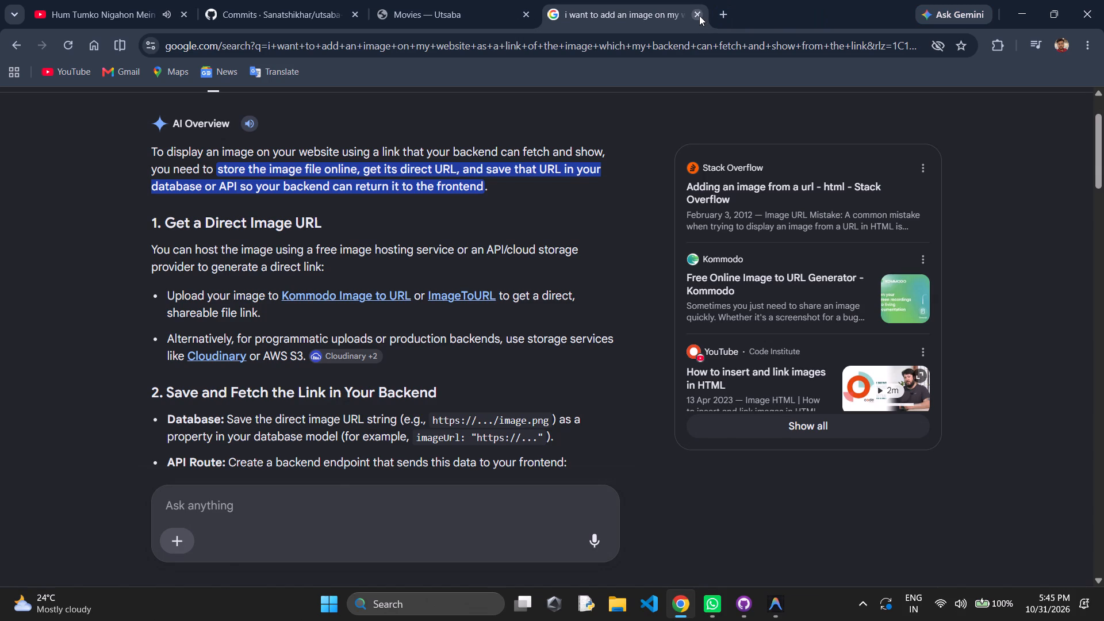
{"action": "left_click", "coordinate": [695, 16]}
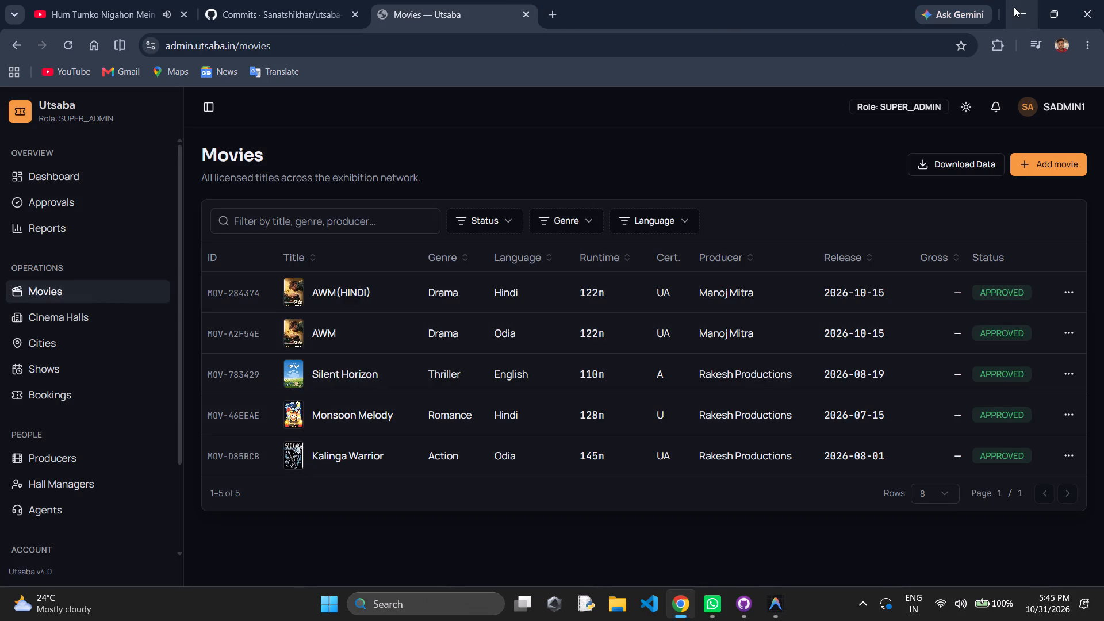
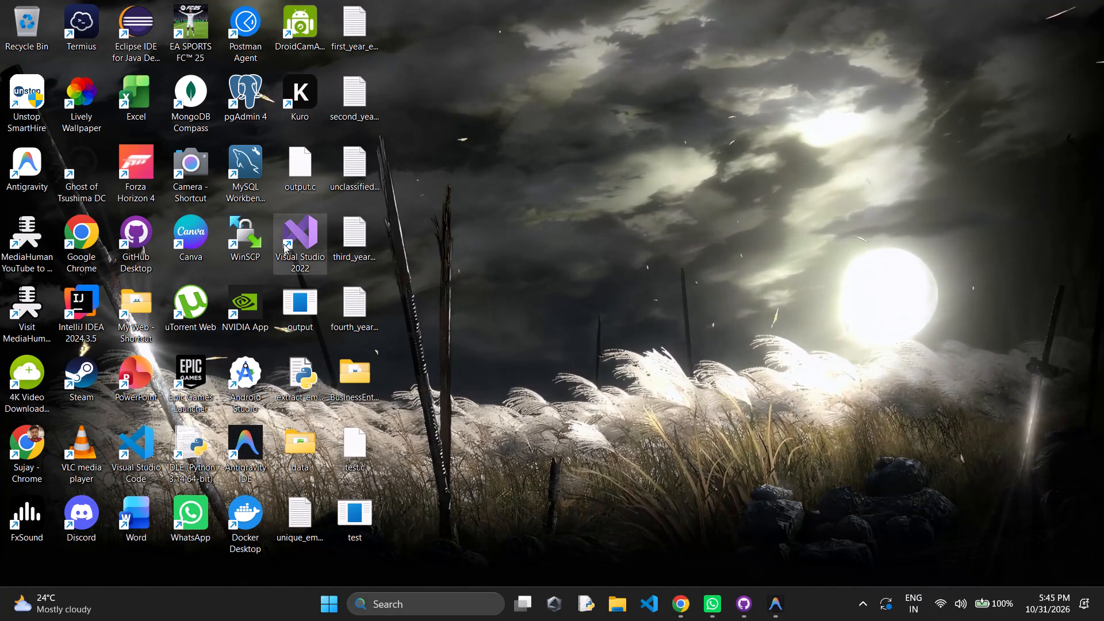
Launch pgAdmin 4 from the desktop.
{"action": "double_click", "coordinate": [247, 95]}
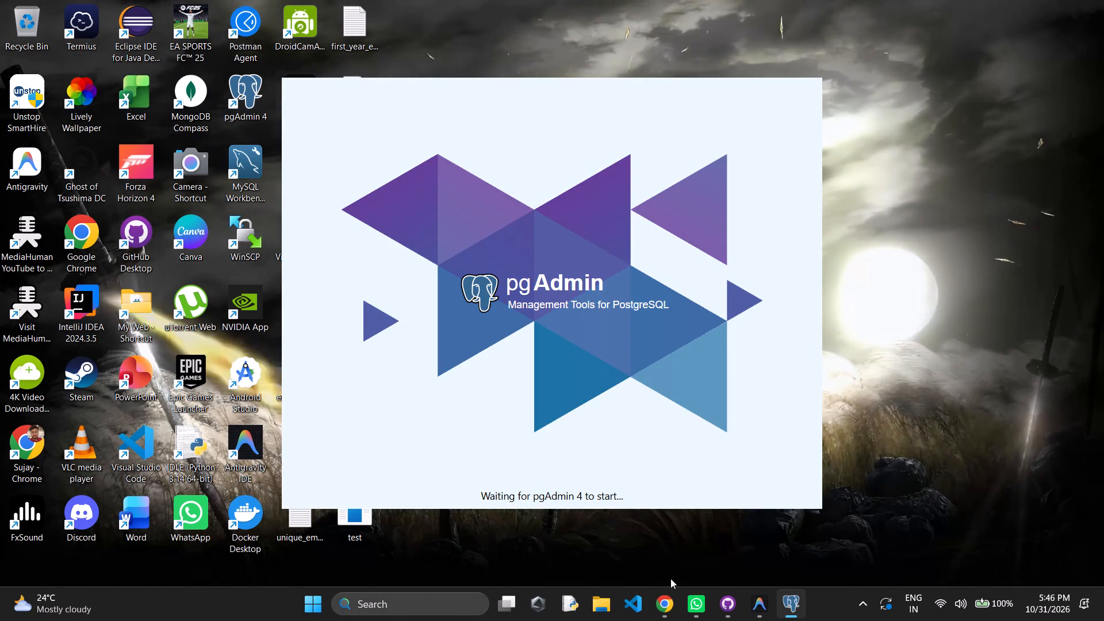
Switch to Chrome and close the Utsaba Movies page and the GitHub commits page, leaving the YouTube video open.
{"action": "left_click", "coordinate": [669, 613]}
{"action": "left_click", "coordinate": [530, 12]}
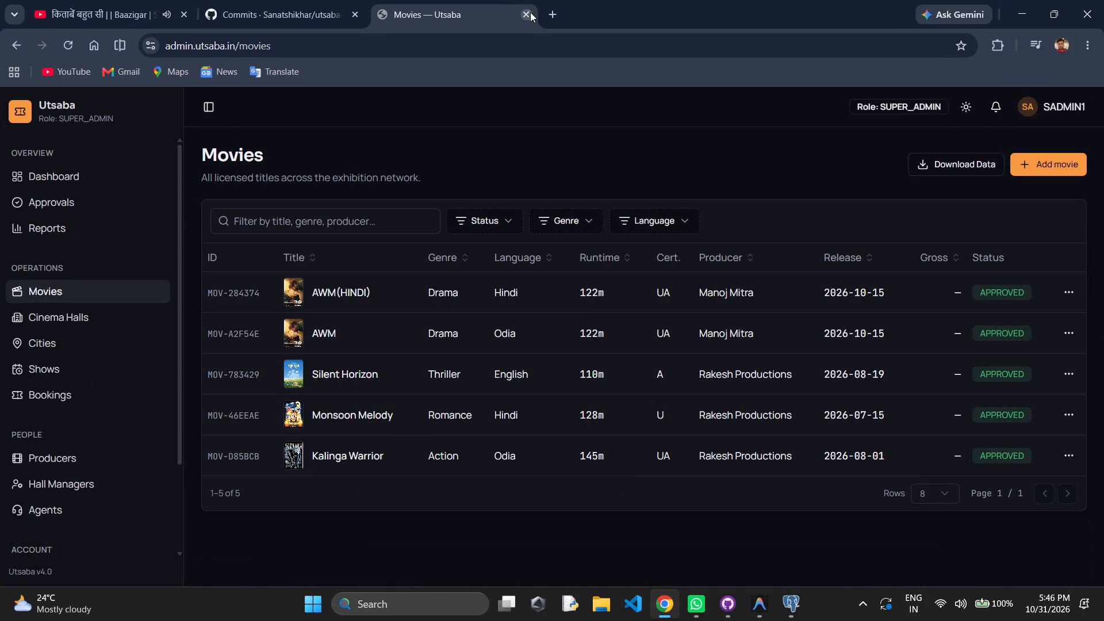
{"action": "left_click", "coordinate": [356, 14]}
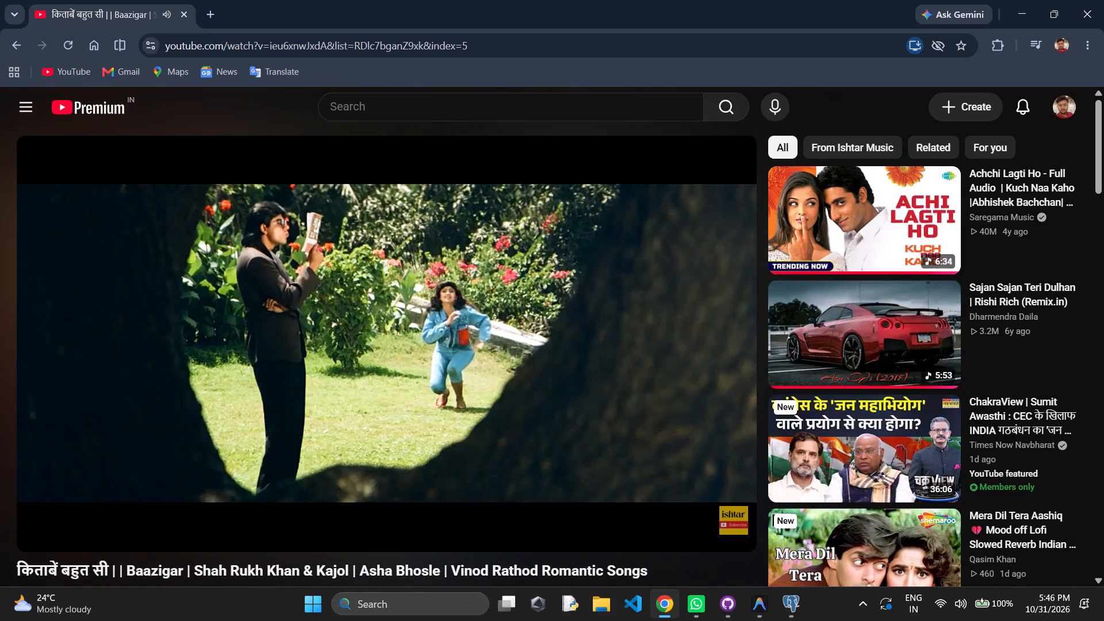
Switch back to the pgAdmin 4 startup window.
{"action": "left_click", "coordinate": [800, 619]}
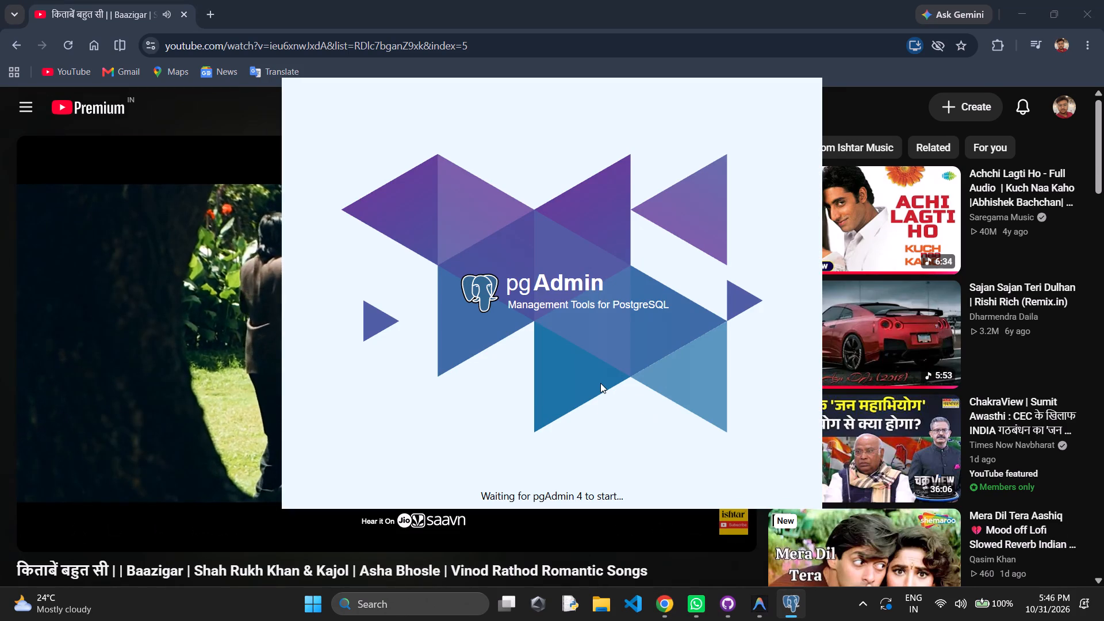
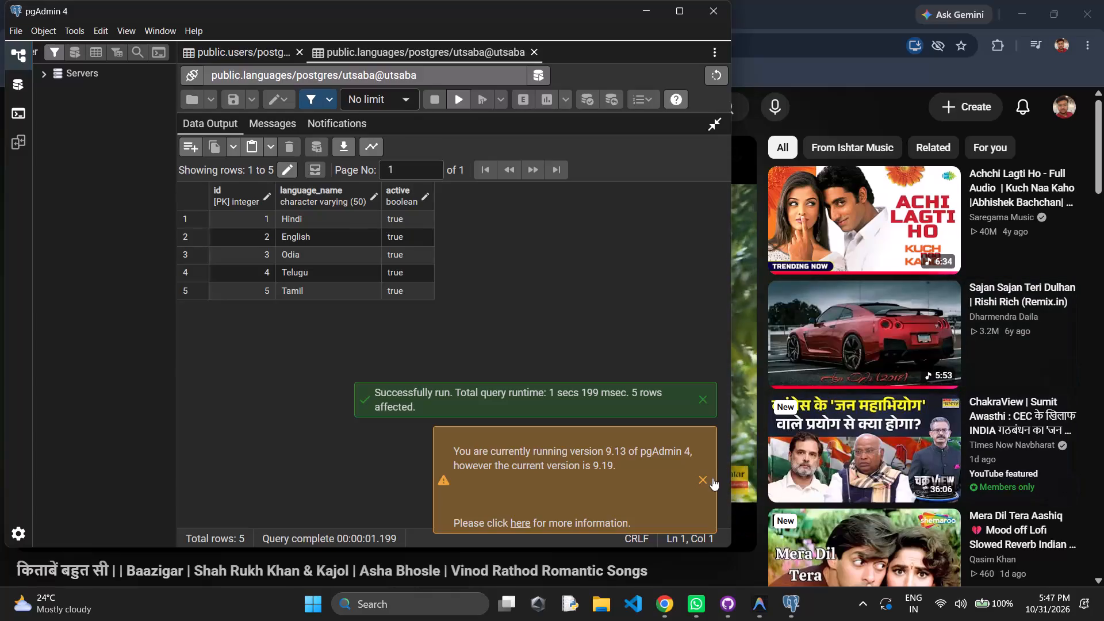
Dismiss the notifications and add a new row to the languages table with language_name set to Sambalpuri.
{"action": "left_click", "coordinate": [712, 478]}
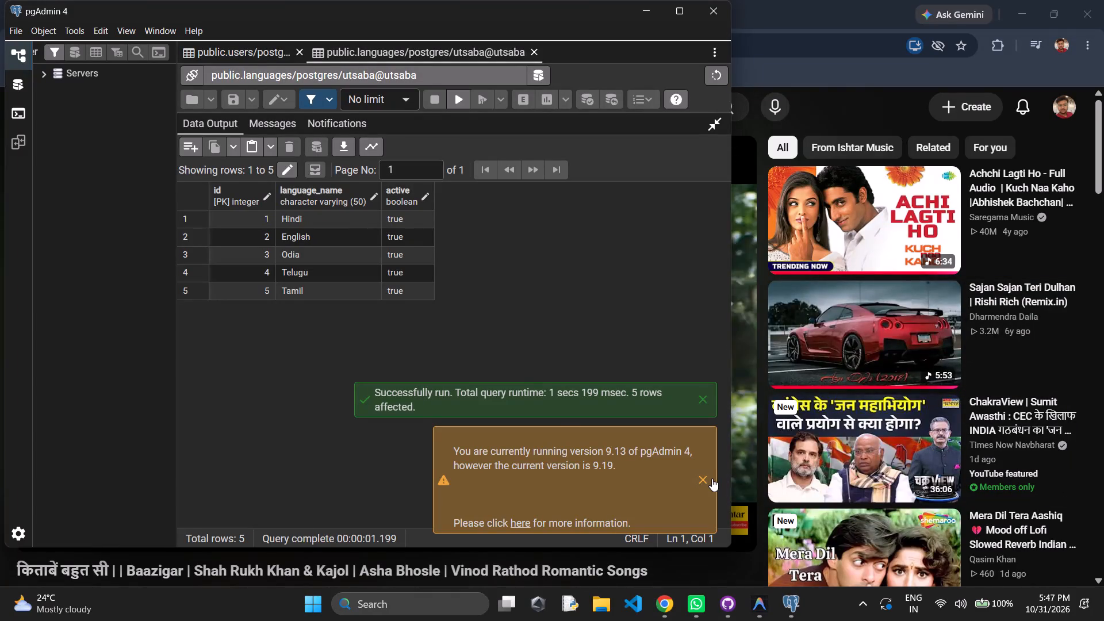
{"action": "left_click", "coordinate": [350, 309]}
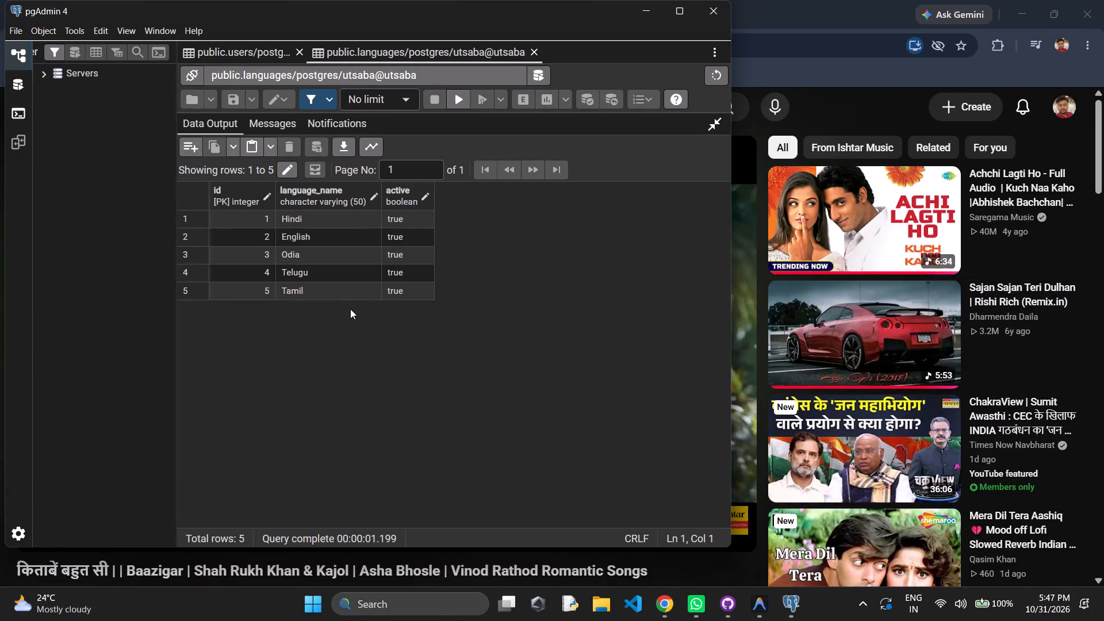
{"action": "left_click", "coordinate": [196, 147]}
{"action": "double_click", "coordinate": [305, 214]}
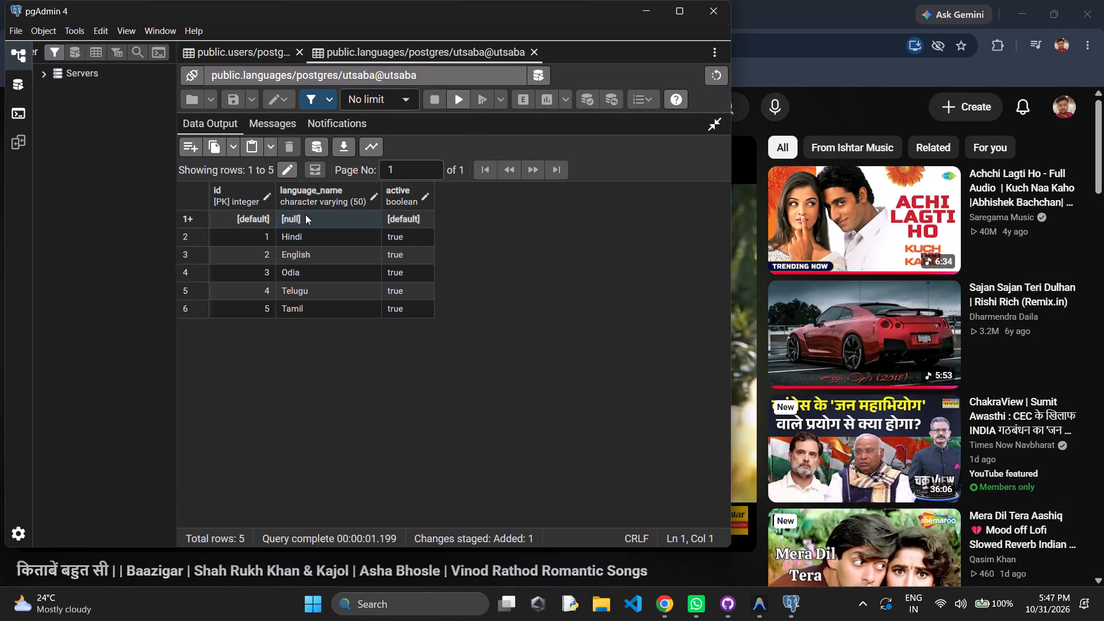
{"action": "left_click", "coordinate": [305, 214]}
{"action": "type", "text": "Sambalpuri"}
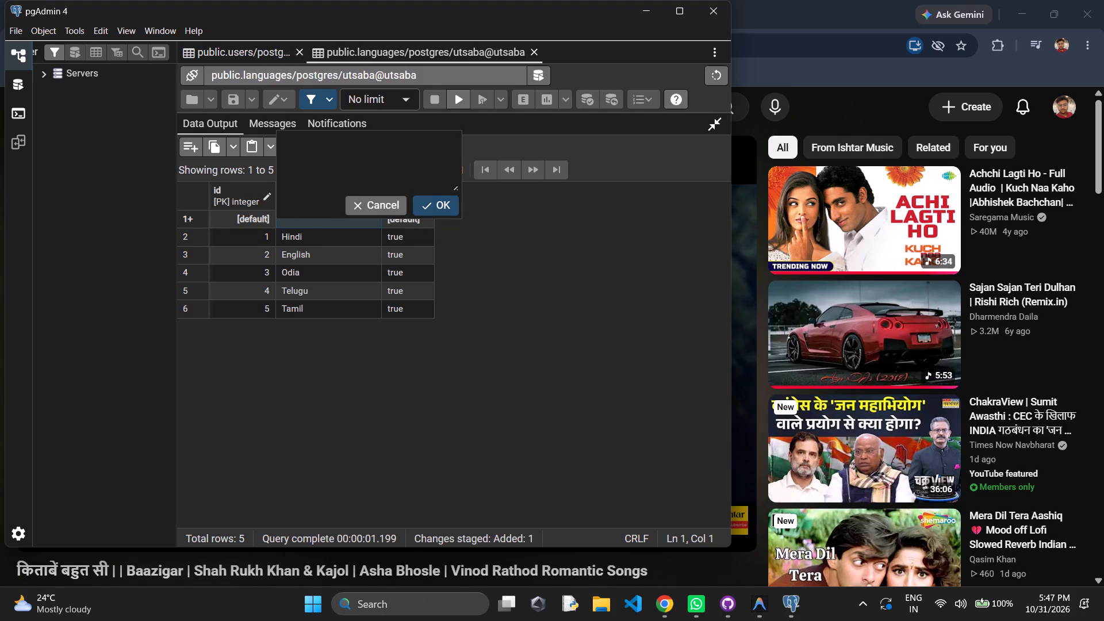
{"action": "left_click", "coordinate": [335, 148]}
{"action": "type", "text": "Sambalpuri"}
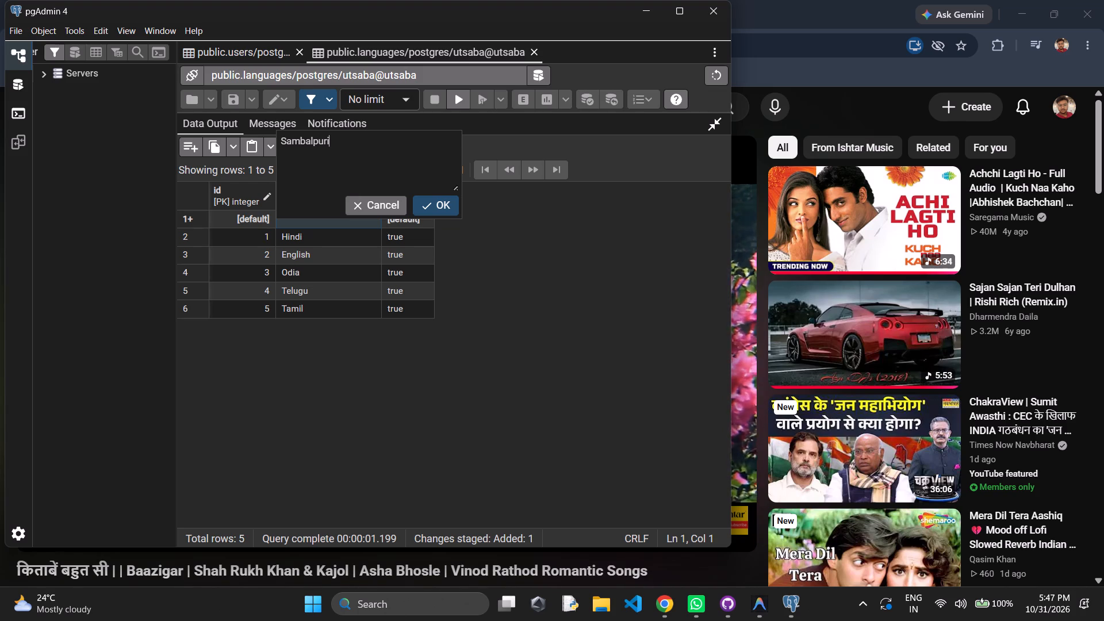
{"action": "left_click", "coordinate": [437, 201]}
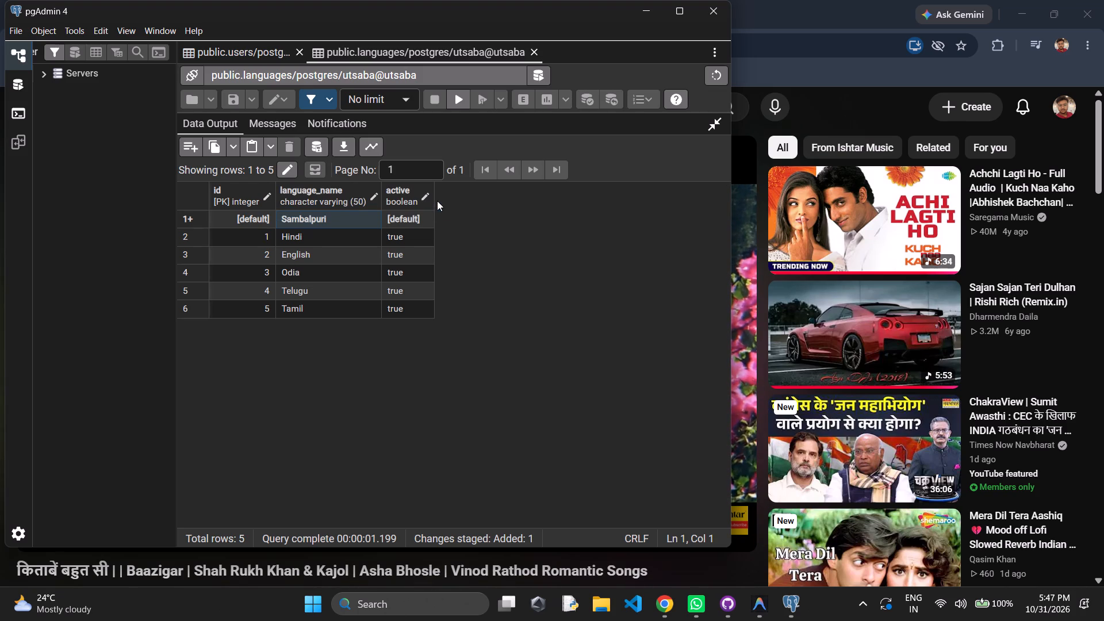
Set the active value of the new Sambalpuri row to true.
{"action": "left_click", "coordinate": [408, 218]}
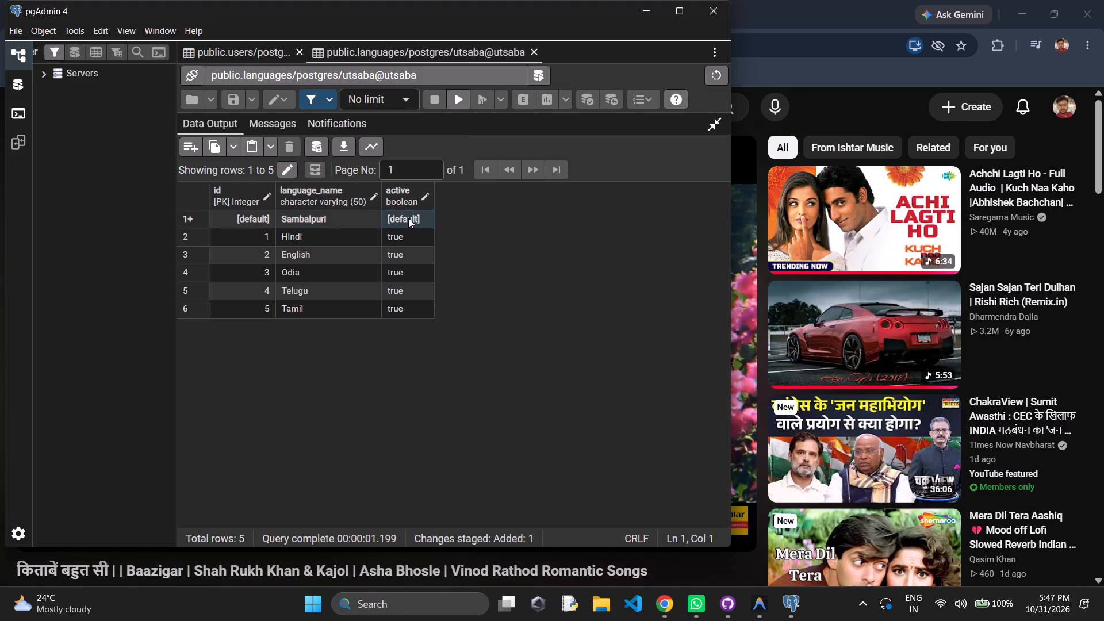
{"action": "left_click", "coordinate": [408, 218]}
{"action": "left_click", "coordinate": [408, 218]}
{"action": "triple_click", "coordinate": [408, 218]}
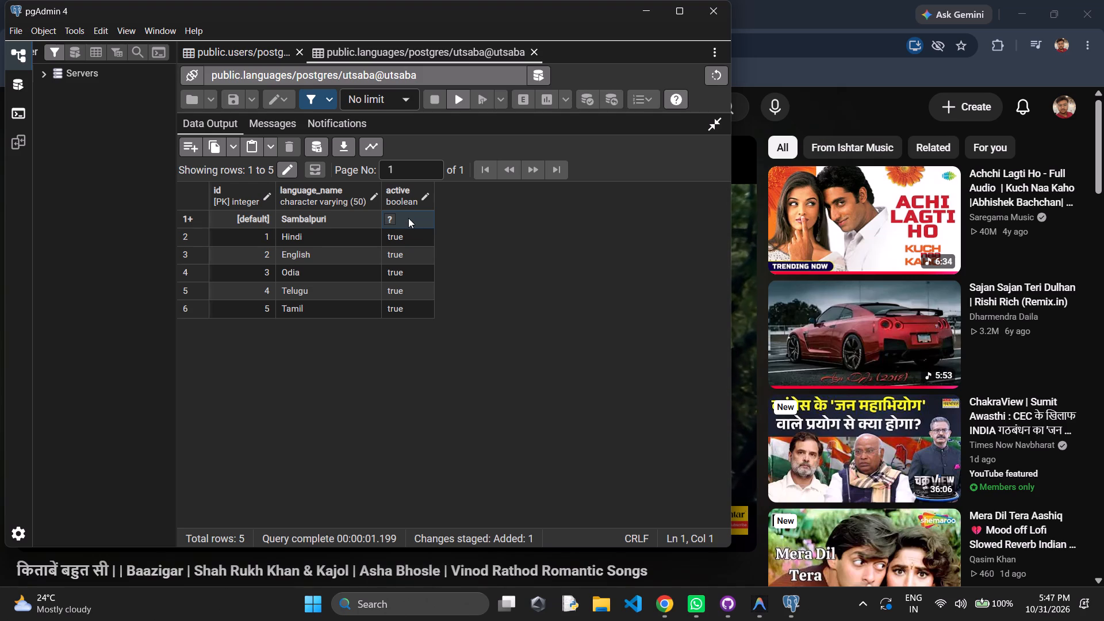
{"action": "double_click", "coordinate": [408, 218]}
{"action": "left_click", "coordinate": [408, 218]}
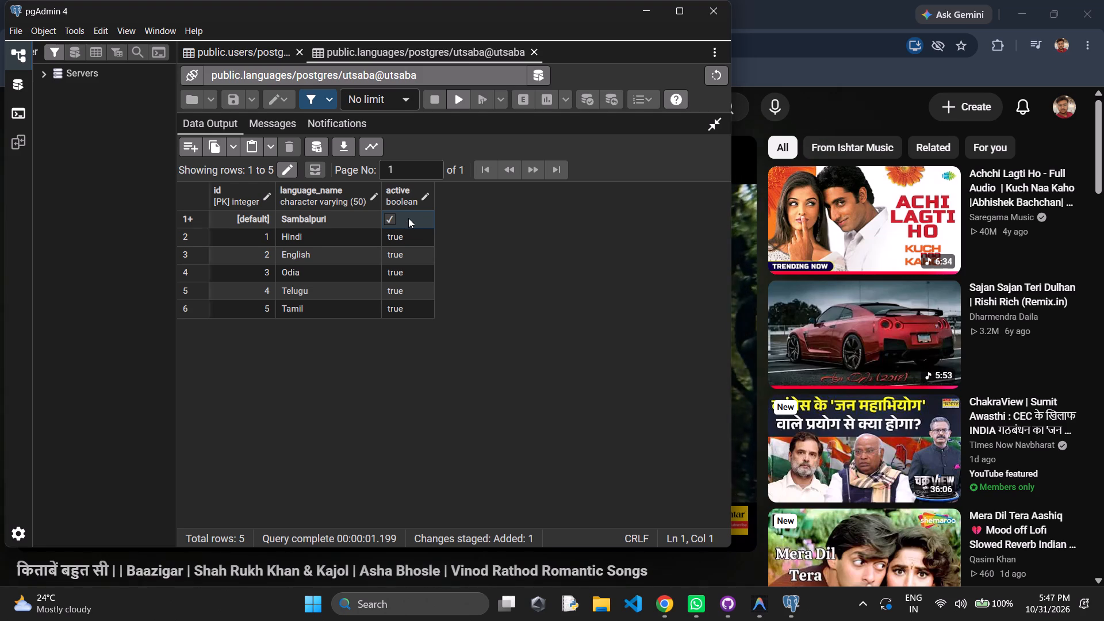
{"action": "key", "text": "Return"}
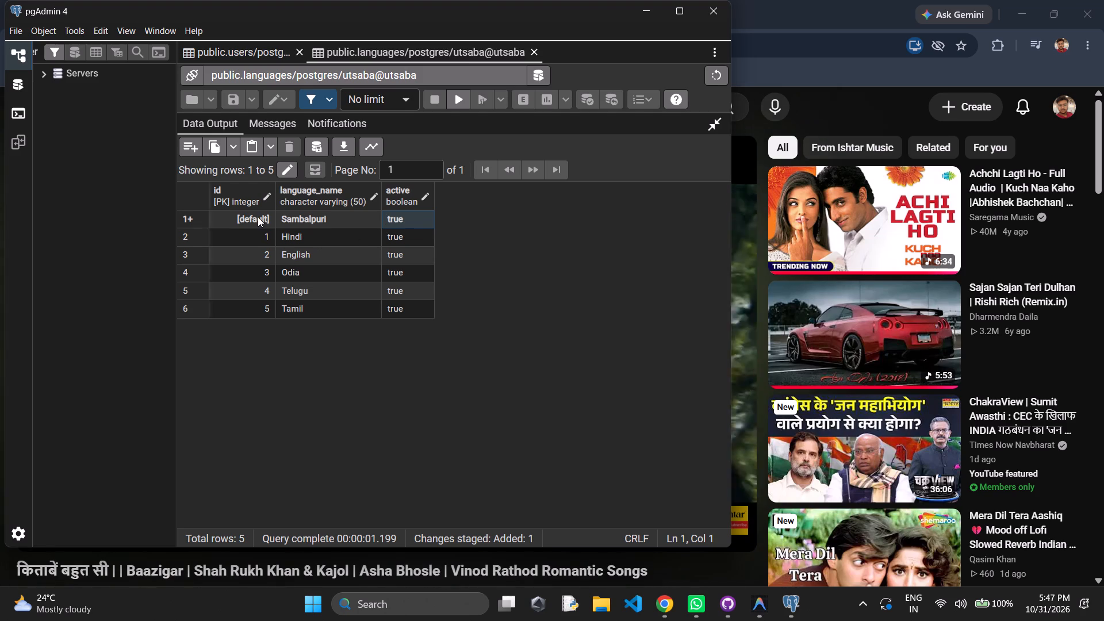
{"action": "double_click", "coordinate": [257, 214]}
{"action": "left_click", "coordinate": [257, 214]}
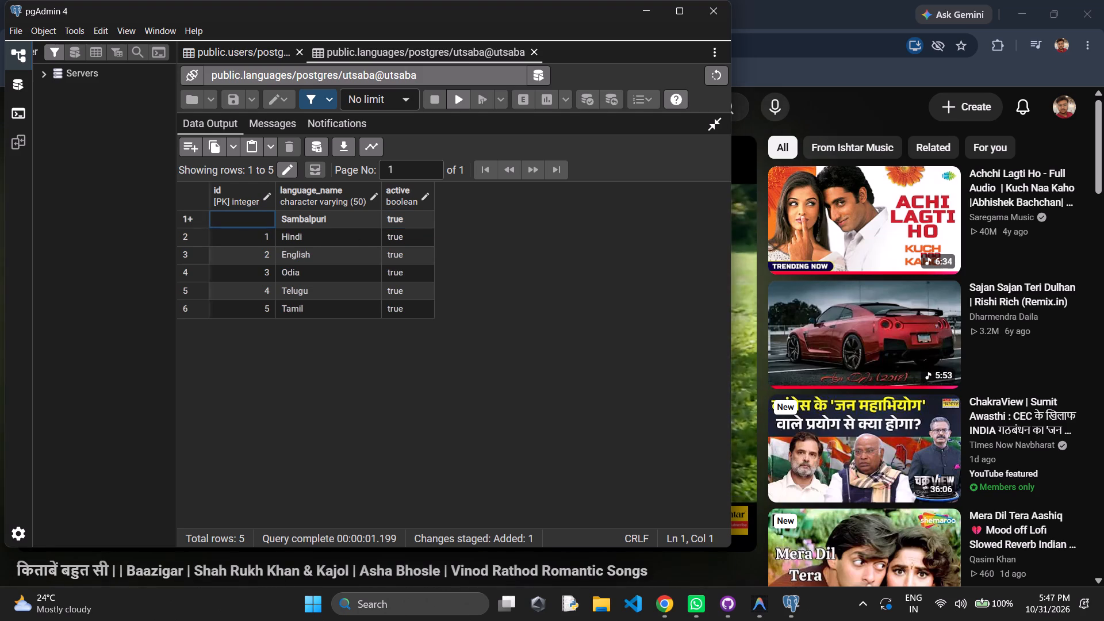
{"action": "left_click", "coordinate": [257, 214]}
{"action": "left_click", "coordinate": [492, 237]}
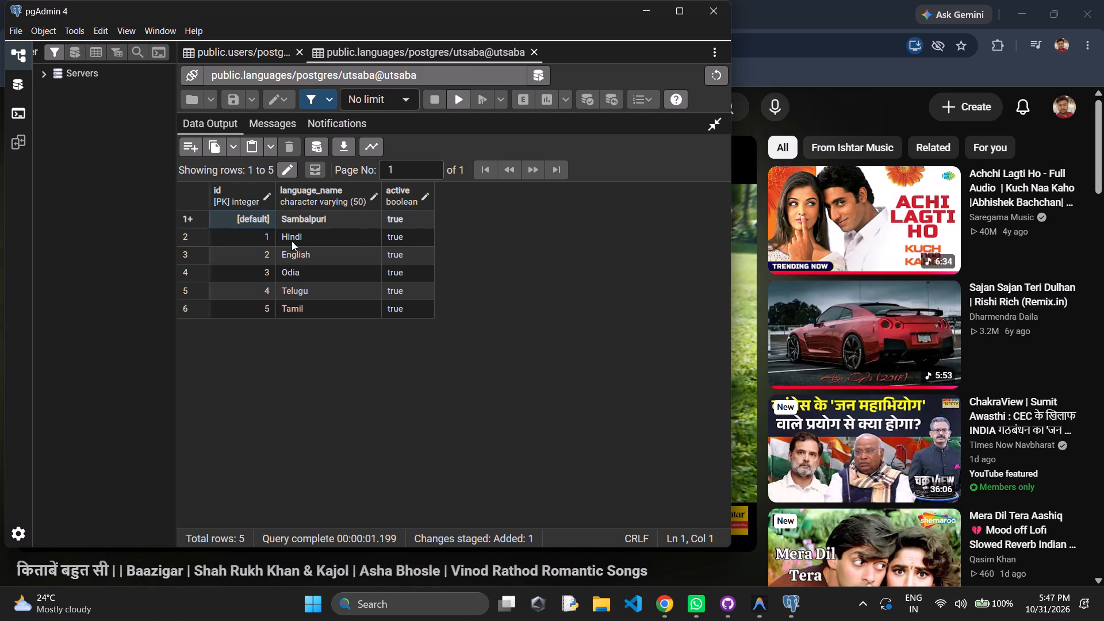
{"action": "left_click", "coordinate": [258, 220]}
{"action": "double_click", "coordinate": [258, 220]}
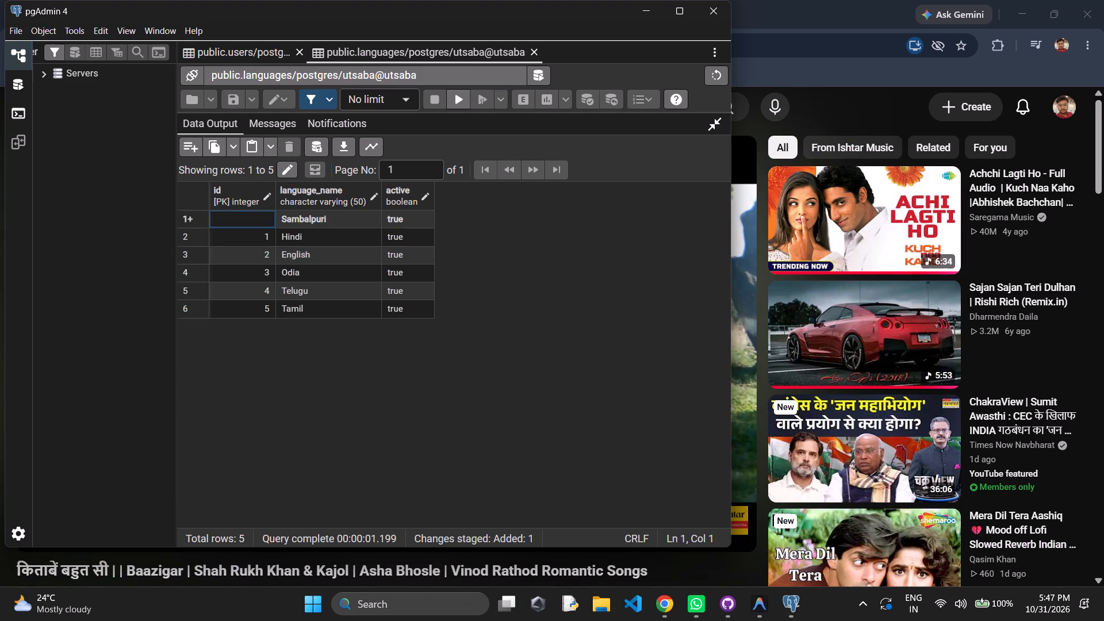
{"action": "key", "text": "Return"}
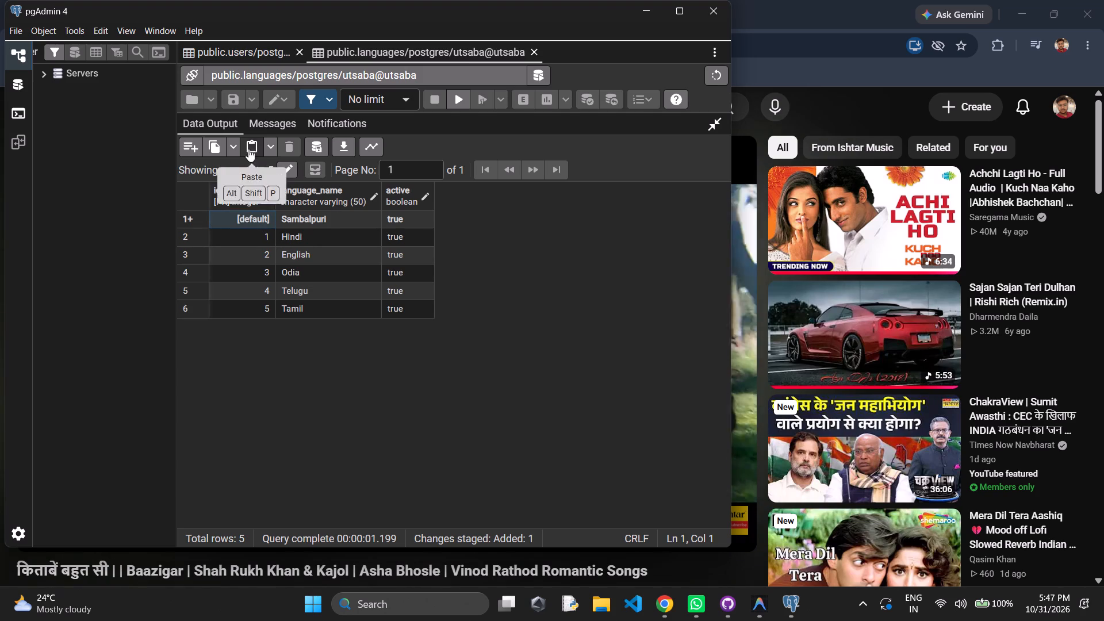
Save the new Sambalpuri row to the languages table.
{"action": "left_click", "coordinate": [308, 143]}
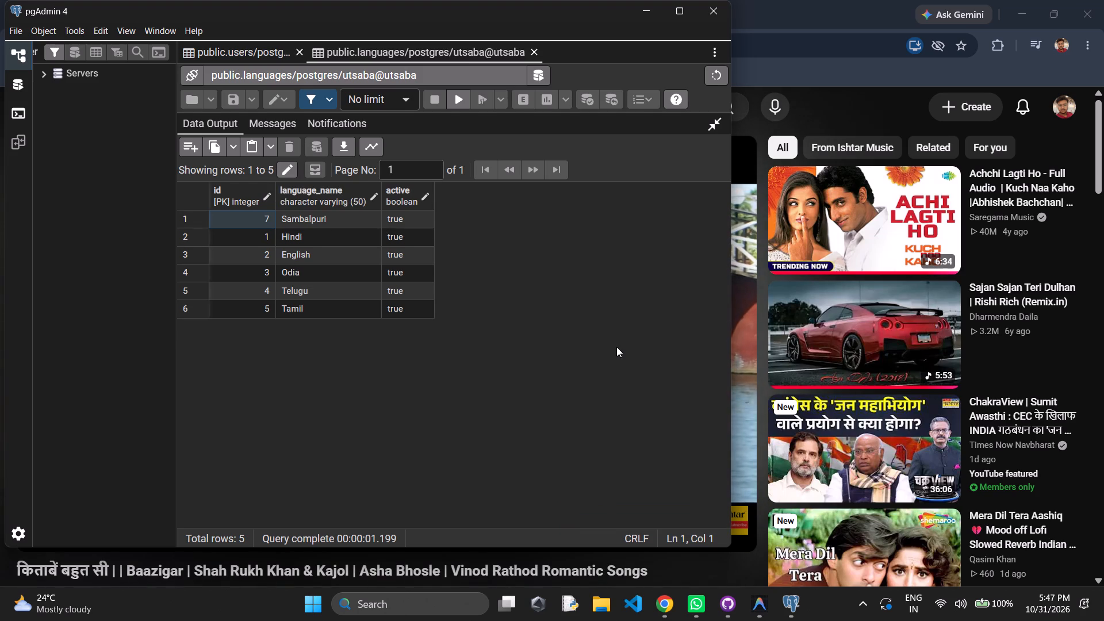
Set the id of the Sambalpuri row to 6 and save the data changes.
{"action": "left_click", "coordinate": [270, 217]}
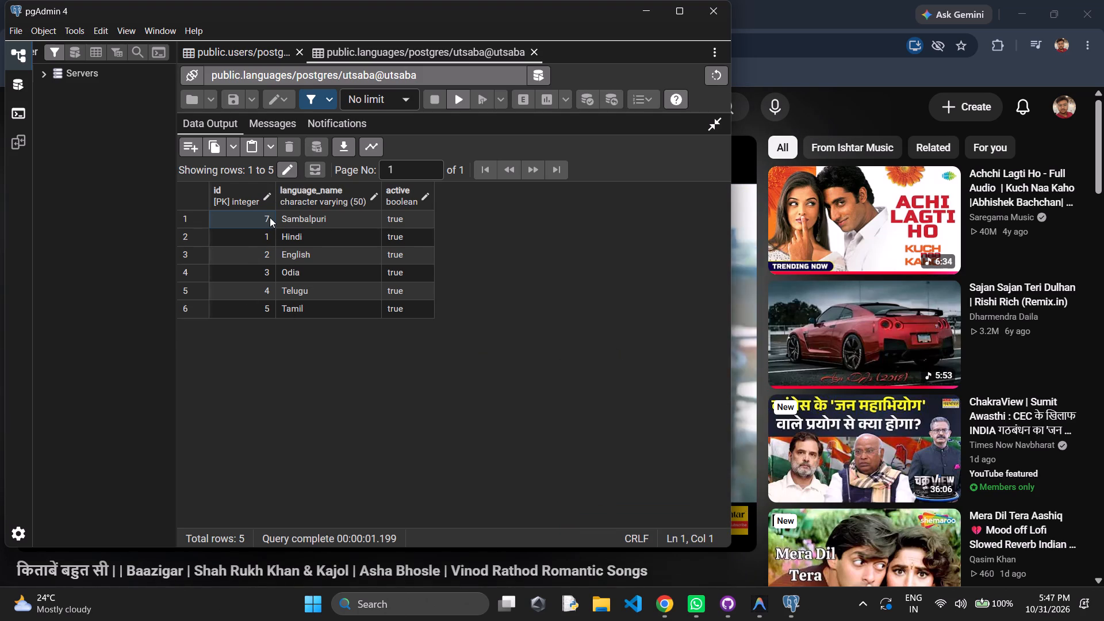
{"action": "double_click", "coordinate": [270, 217]}
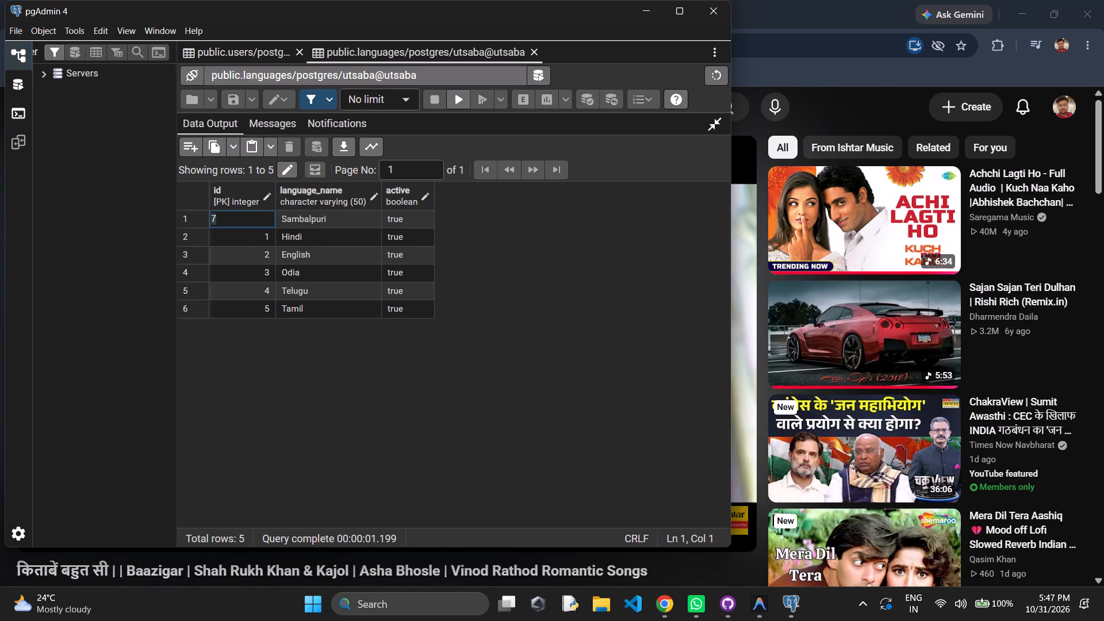
{"action": "key", "text": "BackSpace"}
{"action": "key", "text": "6"}
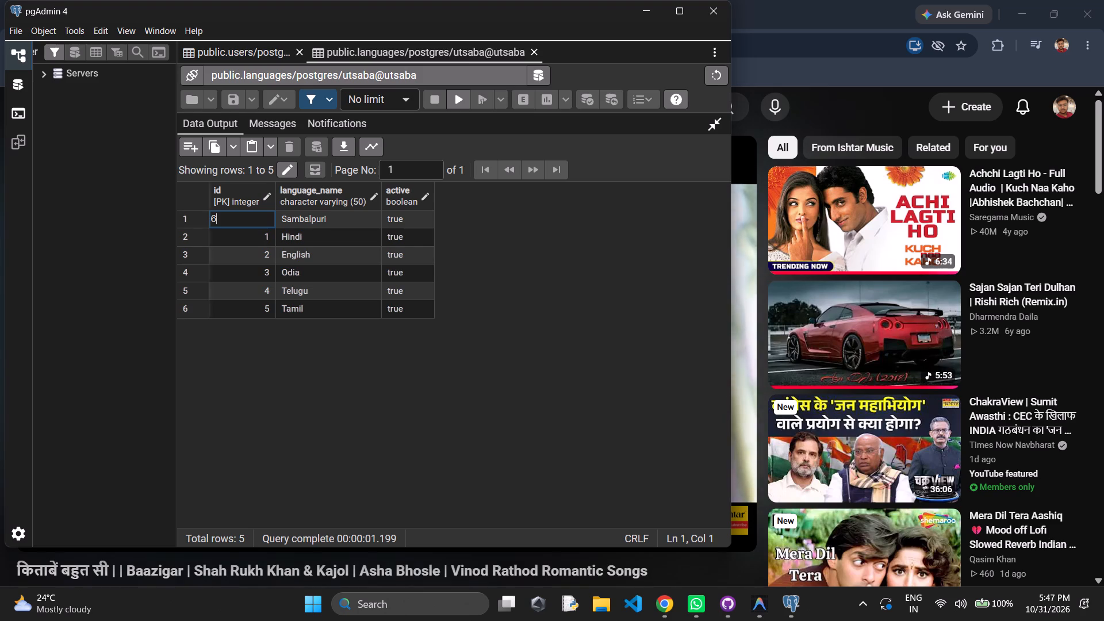
{"action": "key", "text": "Return"}
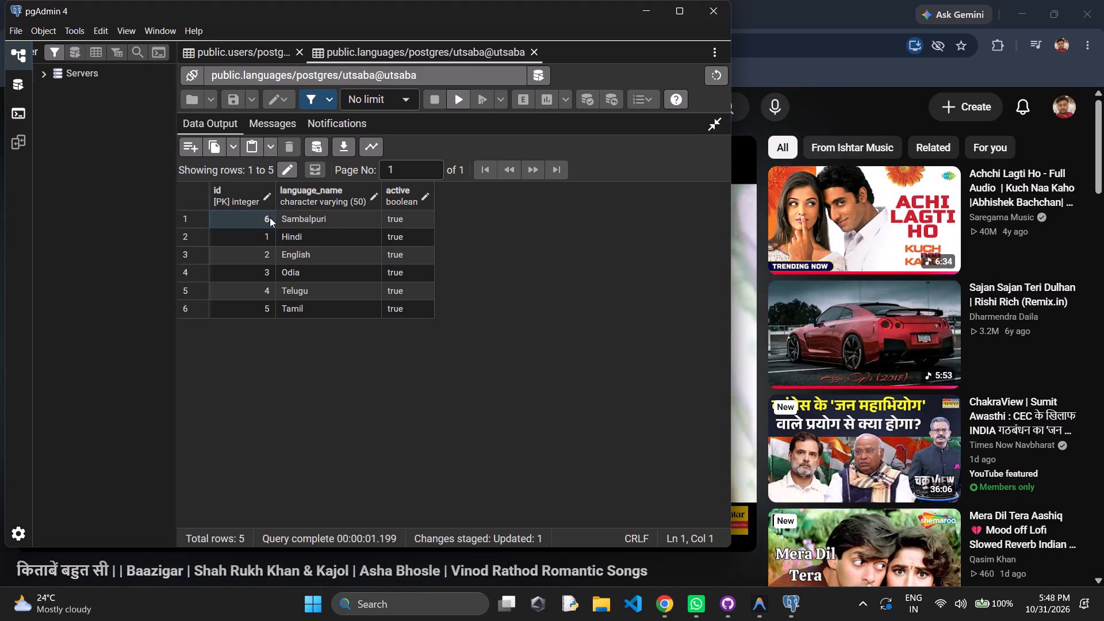
{"action": "left_click", "coordinate": [637, 290]}
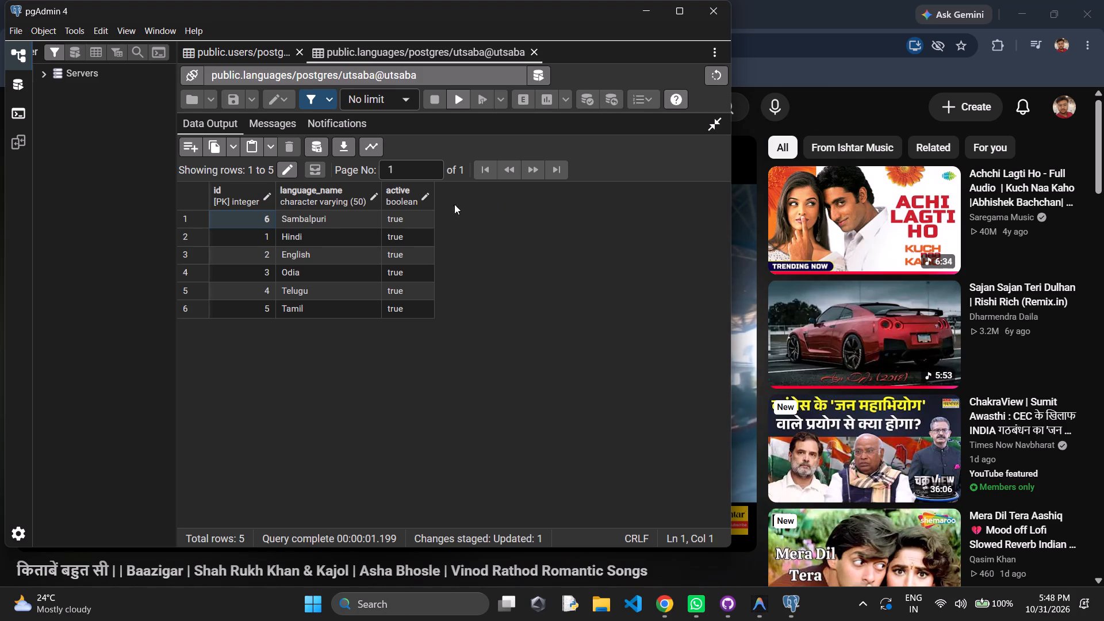
{"action": "left_click", "coordinate": [484, 216]}
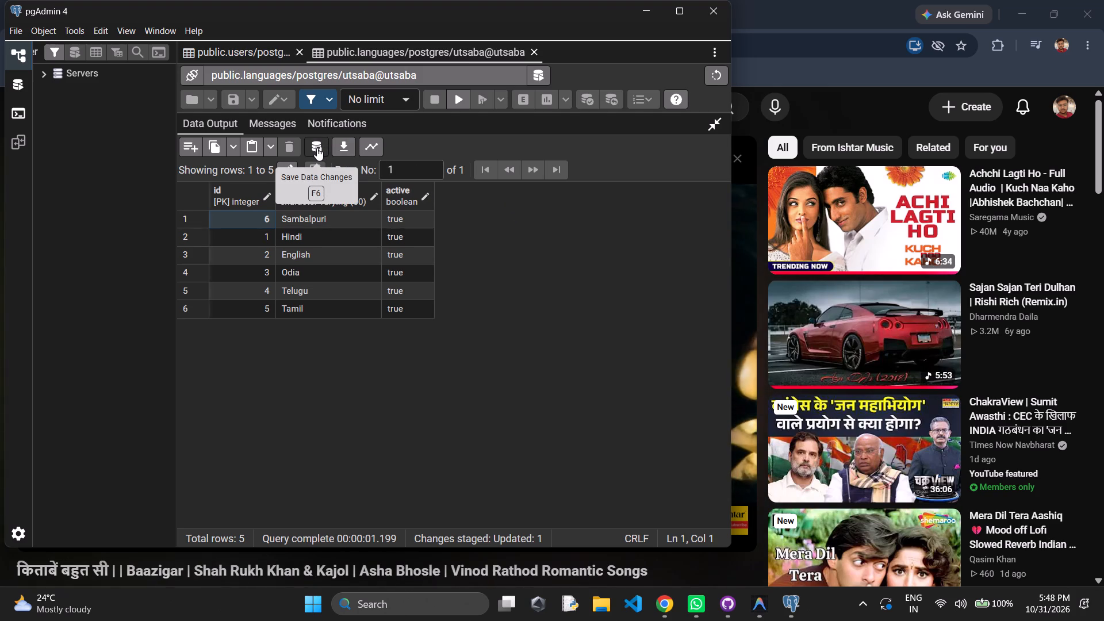
{"action": "left_click", "coordinate": [317, 148]}
{"action": "left_click", "coordinate": [673, 379]}
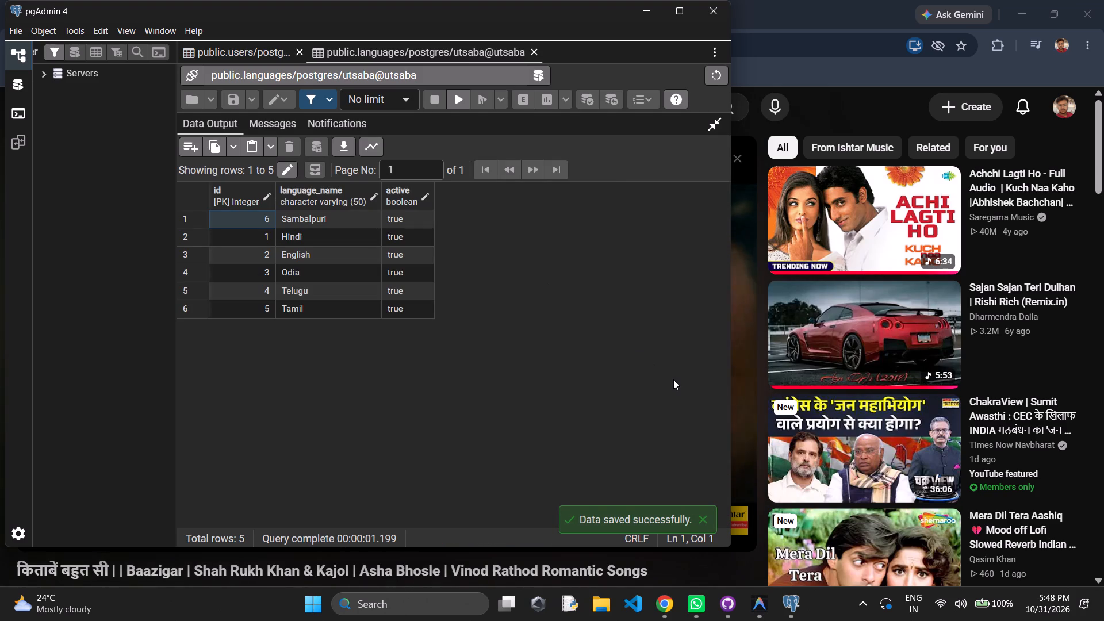
Reset the query tool layout to show the SQL query editor together with the data output.
{"action": "left_click", "coordinate": [718, 83]}
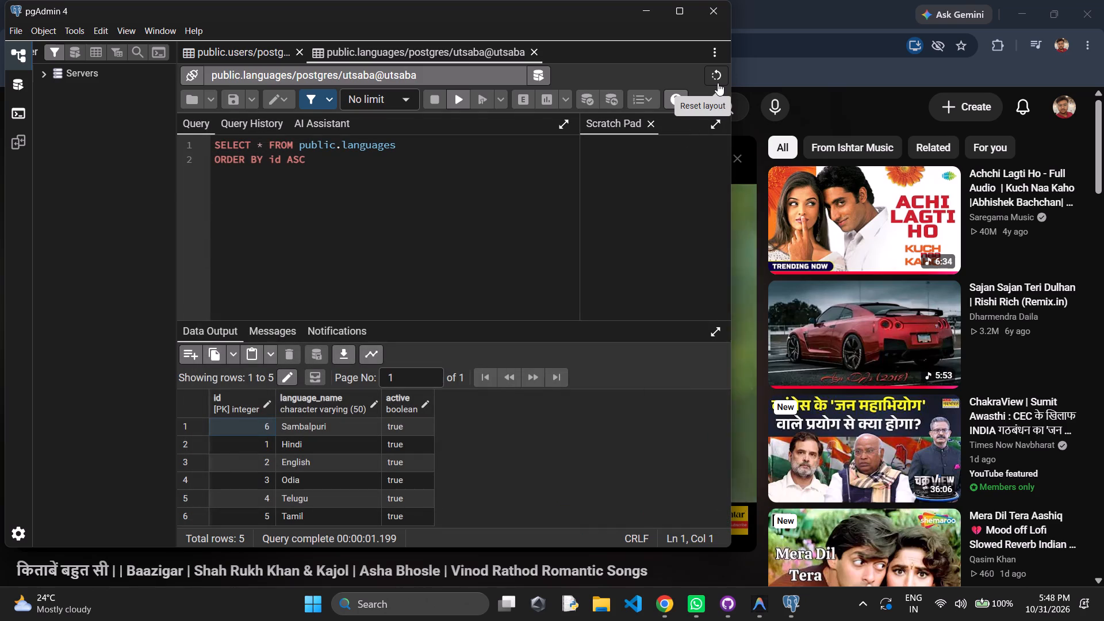
{"action": "scroll", "coordinate": [517, 430], "scroll_direction": "down", "scroll_amount": 1}
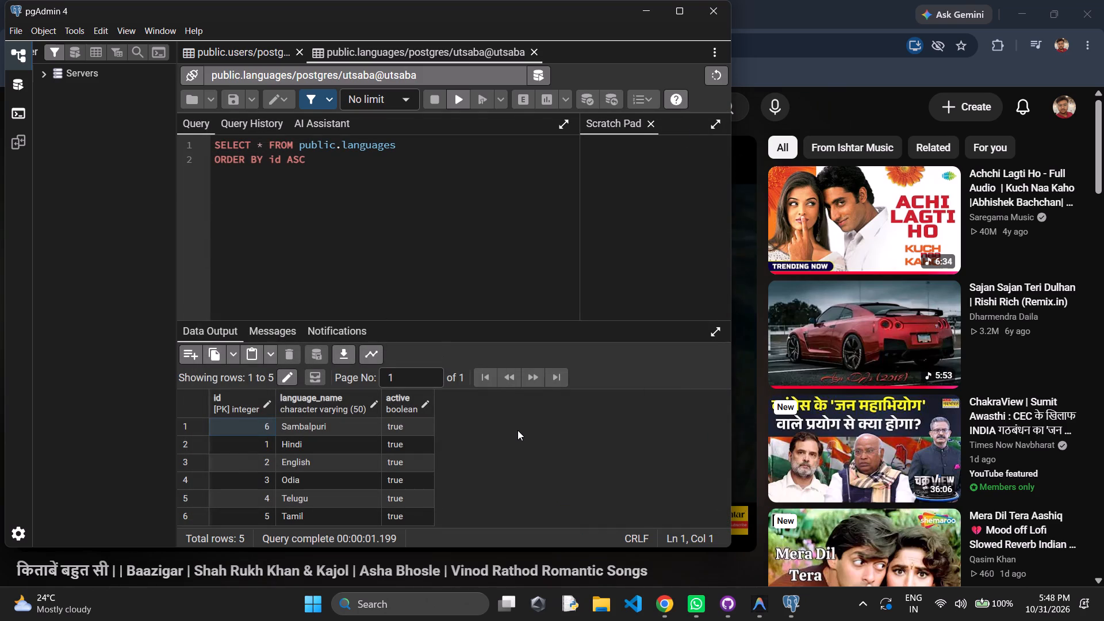
{"action": "scroll", "coordinate": [517, 430], "scroll_direction": "down", "scroll_amount": 1}
Minimize pgAdmin 4 to return to YouTube in Chrome and play the suggested "Sajan Sajan Teri Dulhan | Rishi Rich (Remix.in)" video.
{"action": "left_click", "coordinate": [646, 14]}
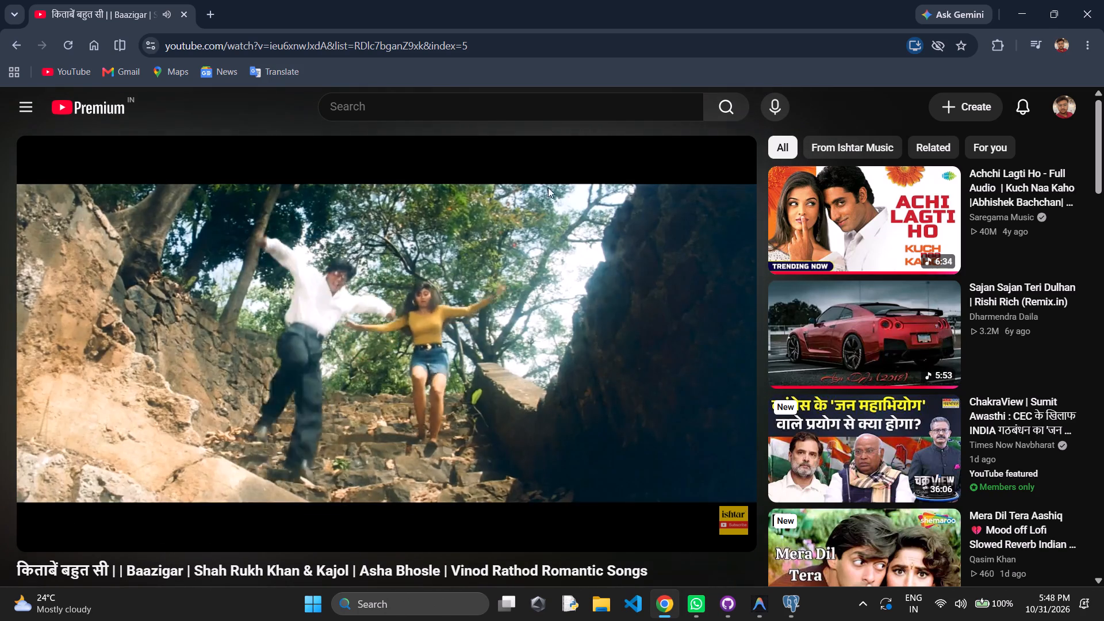
{"action": "left_click", "coordinate": [864, 320]}
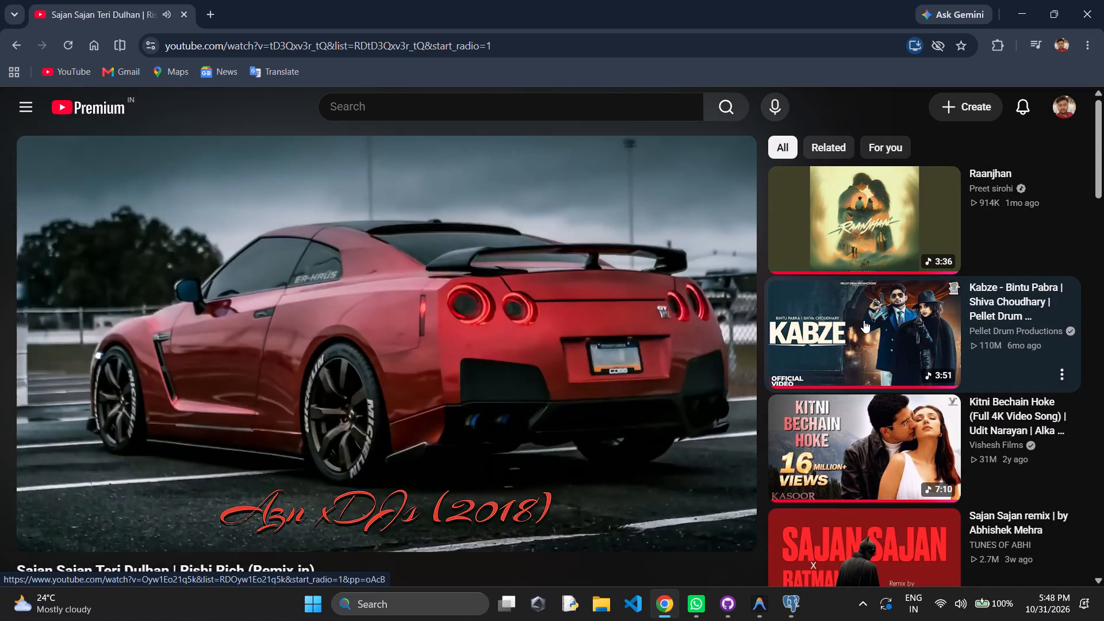
Raise the playing video's volume to 100%.
{"action": "key", "text": "Up"}
{"action": "key", "text": "Up"}
{"action": "key", "text": "Up"}
{"action": "key", "text": "Up"}
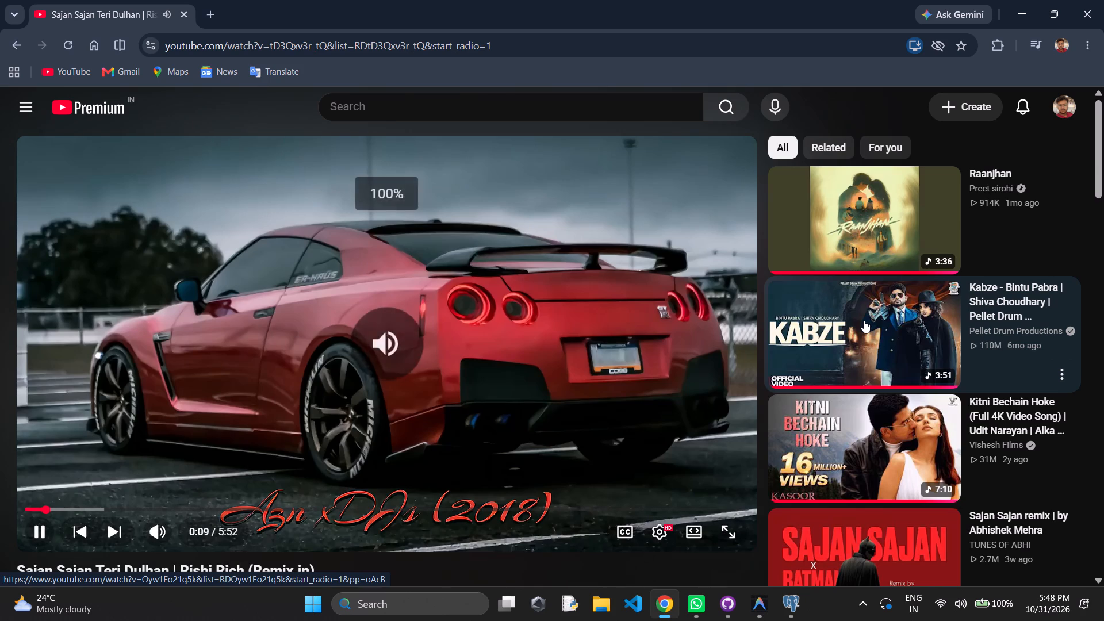
{"action": "key", "text": "Up"}
{"action": "key", "text": "Up"}
{"action": "key", "text": "Up"}
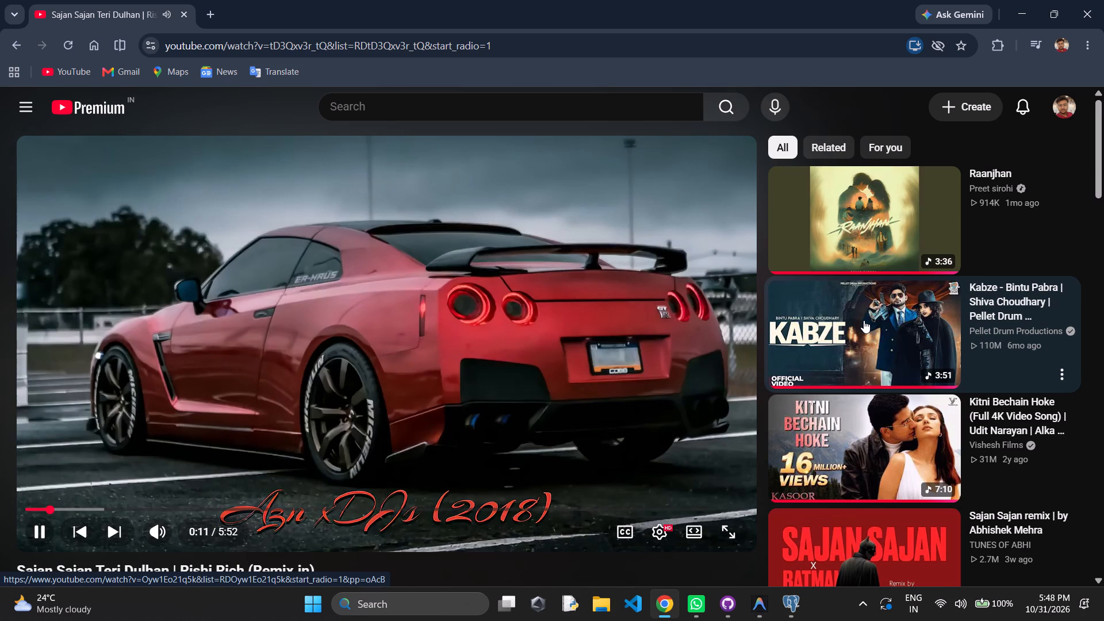